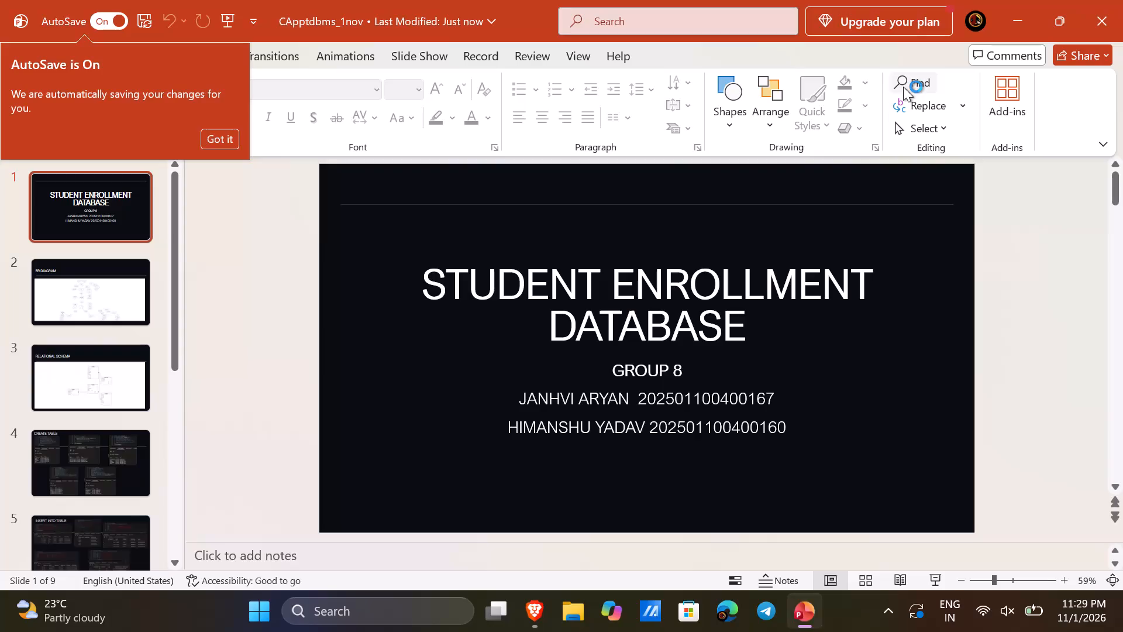
Look over the ER DIAGRAM, RELATIONAL SCHEMA and CREATE TABLE slides.
left_click(108, 291)
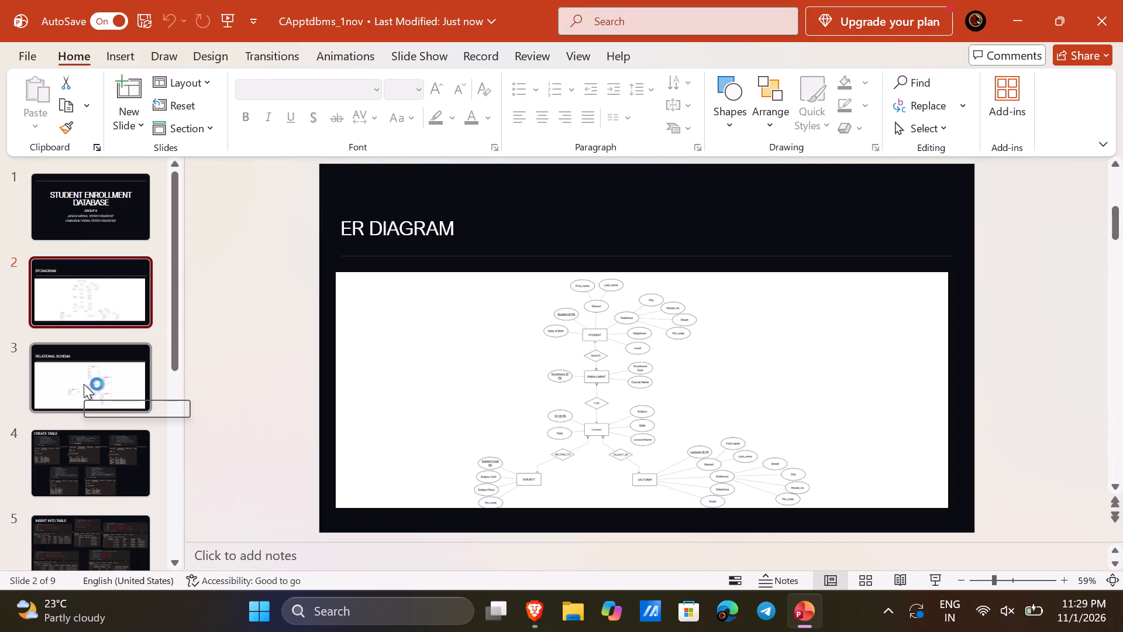
right_click(94, 302)
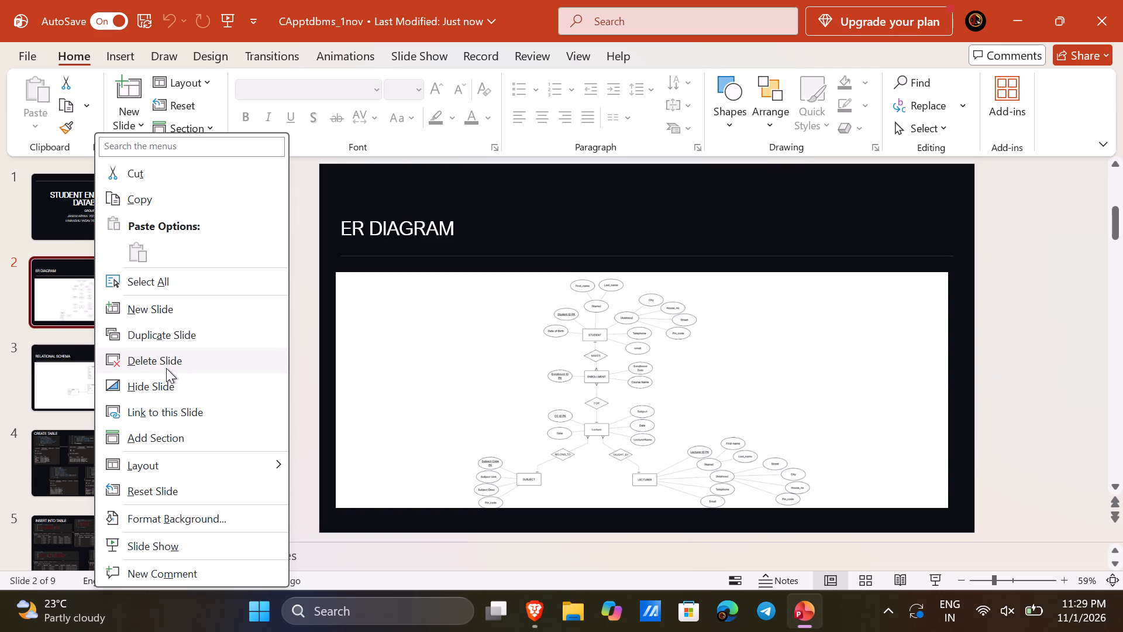
left_click(40, 306)
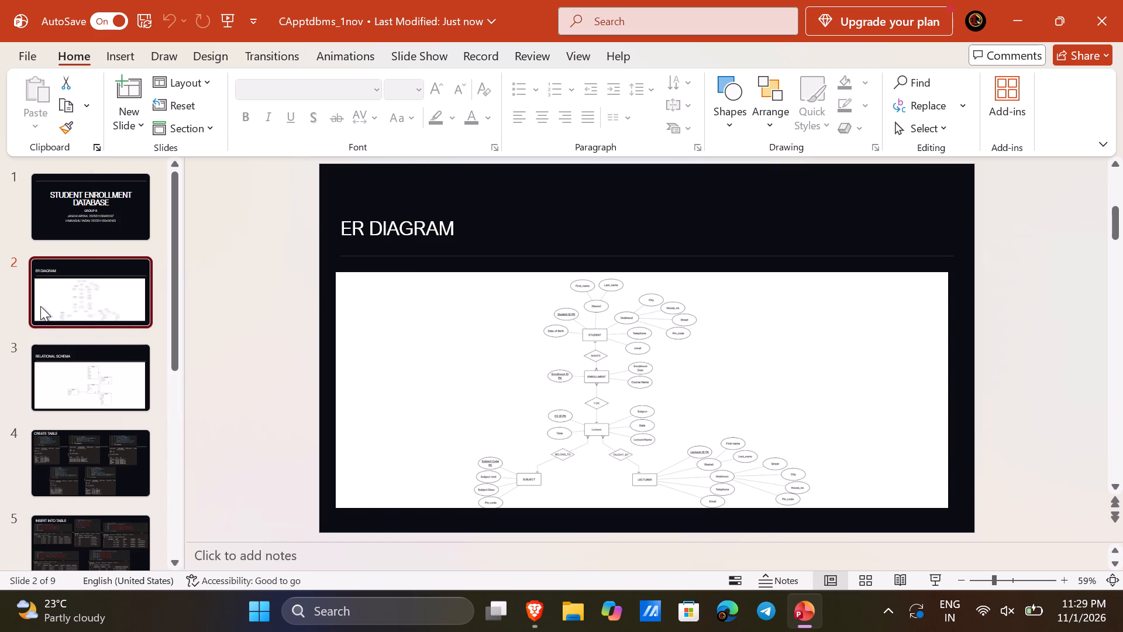
left_click(94, 380)
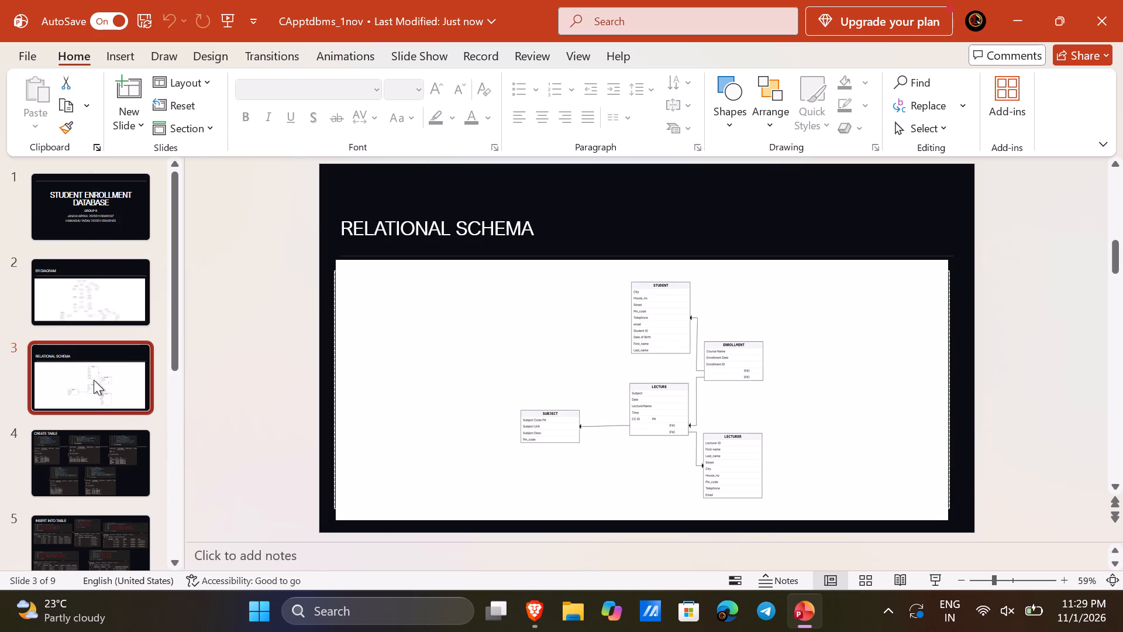
left_click(98, 458)
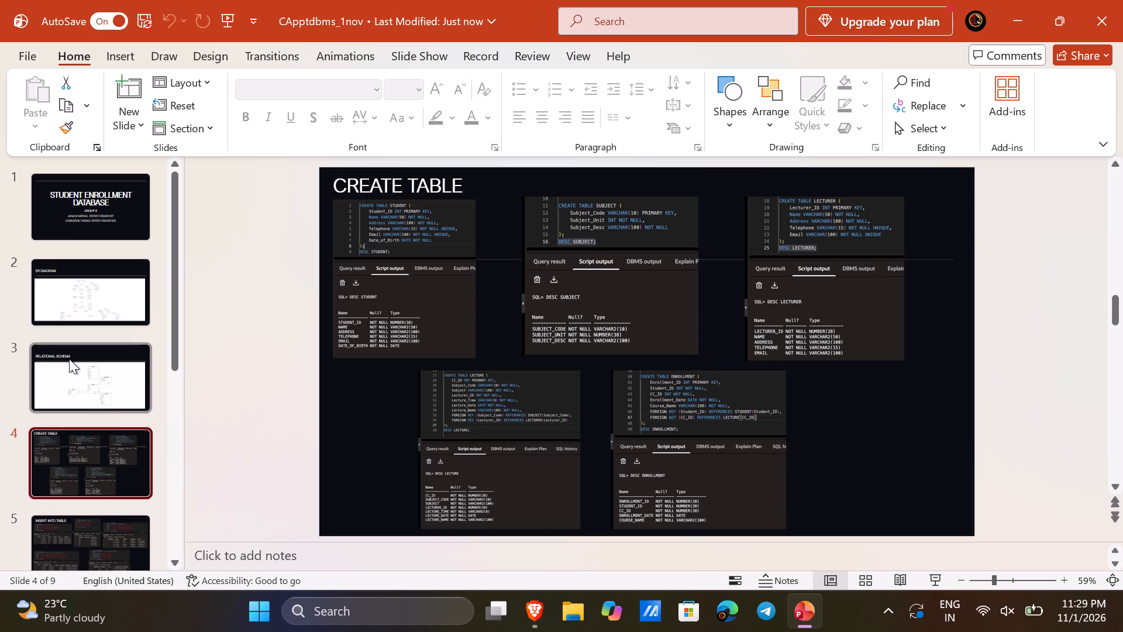
Examine the entities, attributes and relationships in the ER DIAGRAM slide up close, glancing at the RELATIONAL SCHEMA slide for comparison.
left_click(89, 298)
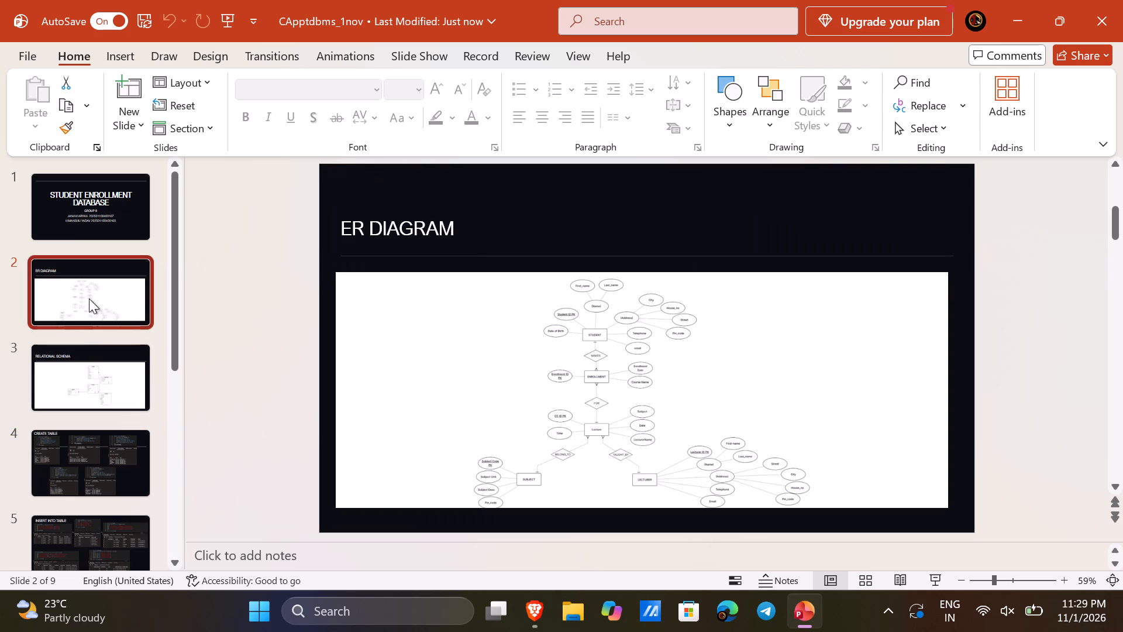
scroll(619, 329, "up", 2, "ctrl")
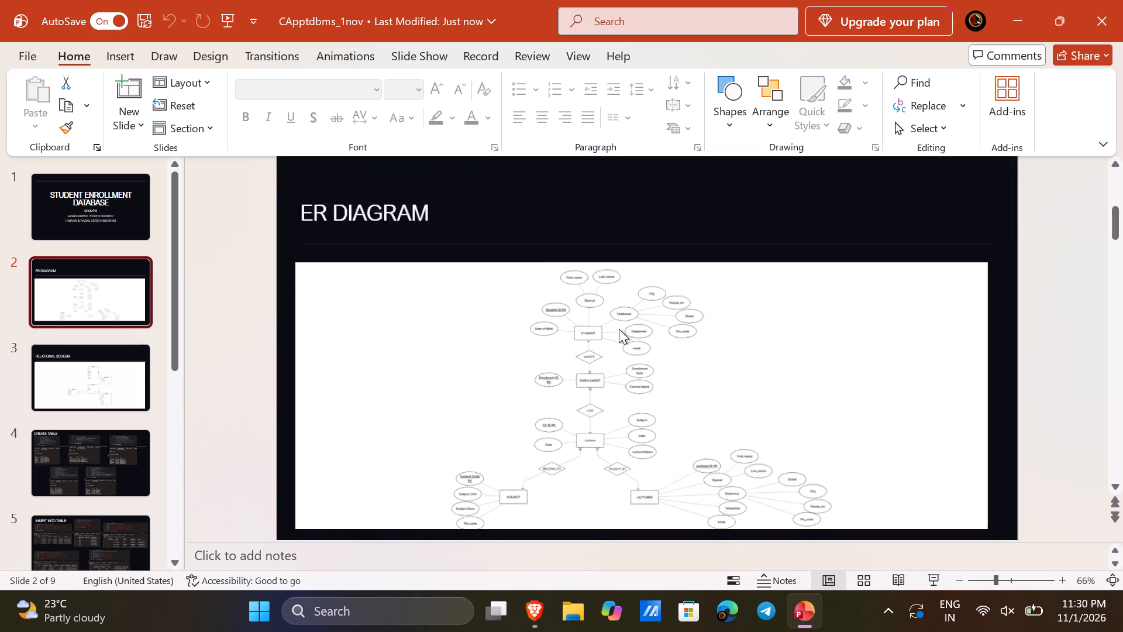
scroll(619, 329, "up", 4, "ctrl")
scroll(619, 329, "down", 4, "ctrl")
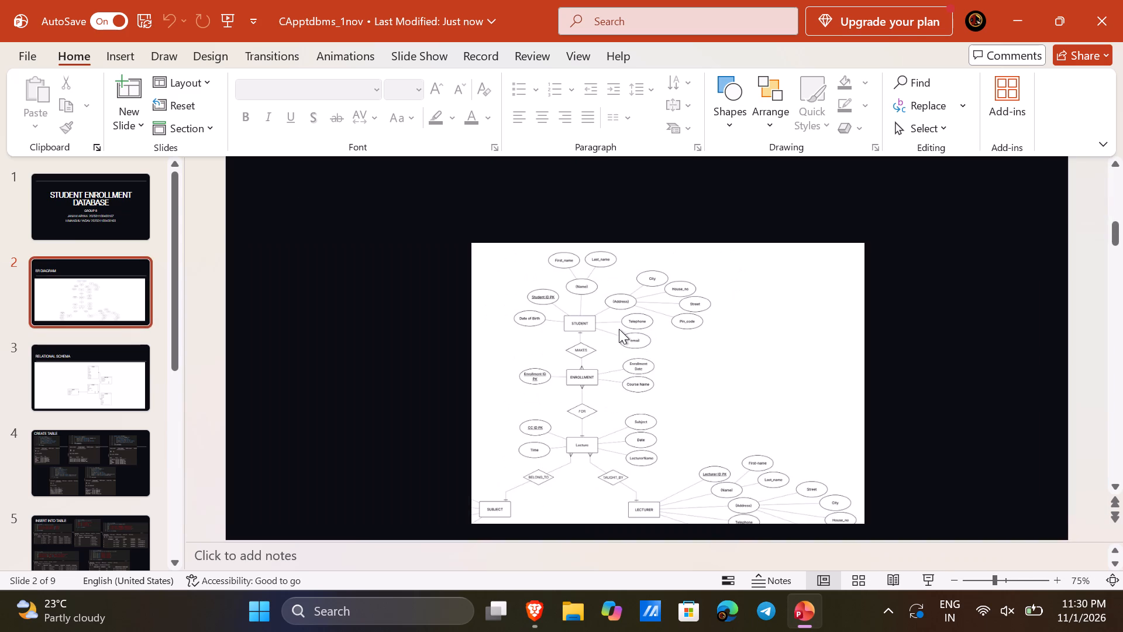
scroll(619, 329, "up", 1, "ctrl")
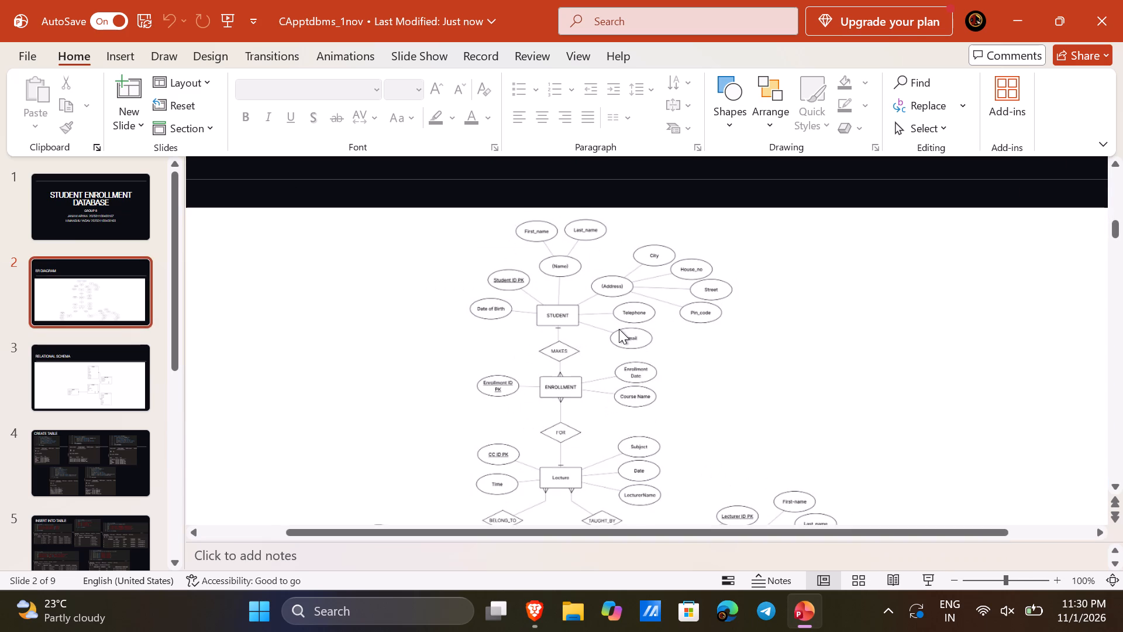
scroll(619, 329, "up", 1, "ctrl")
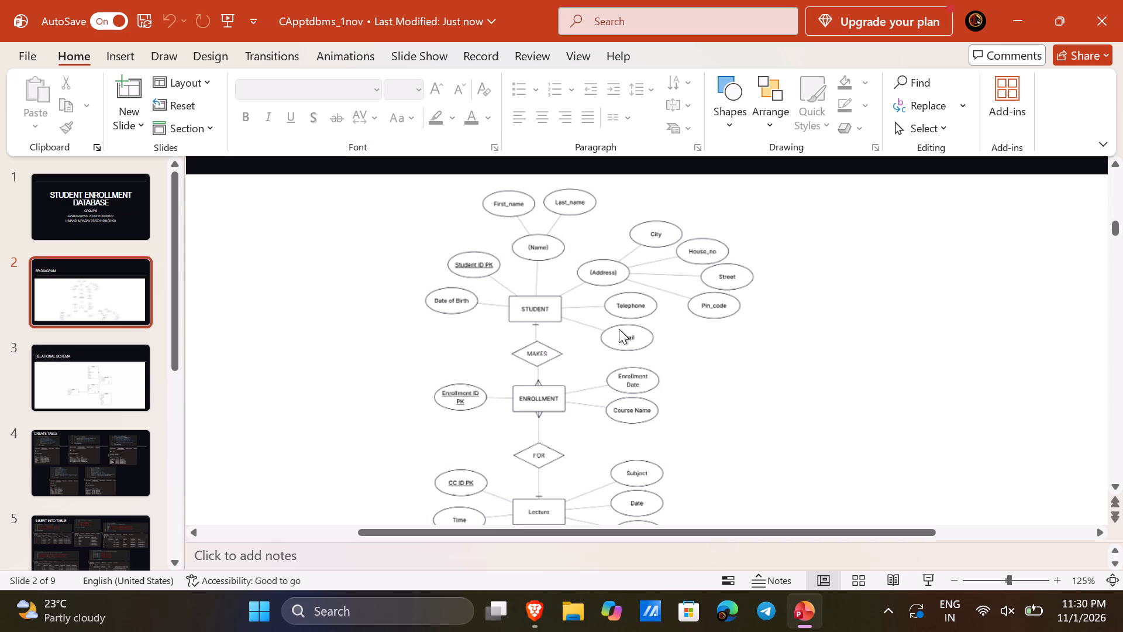
left_click(73, 369)
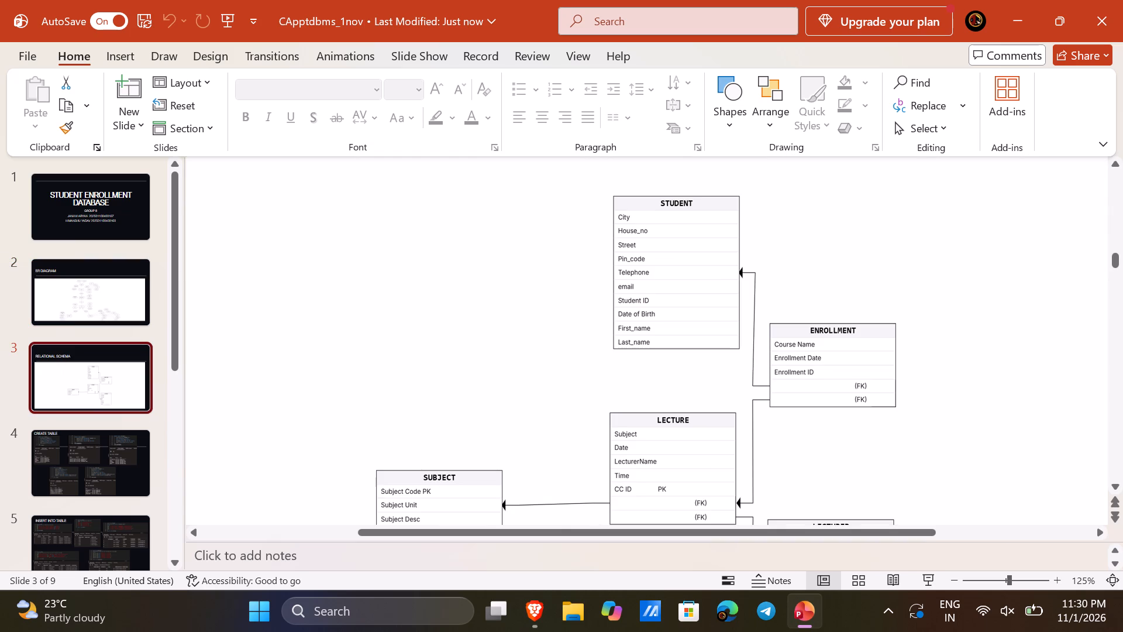
left_click(128, 289)
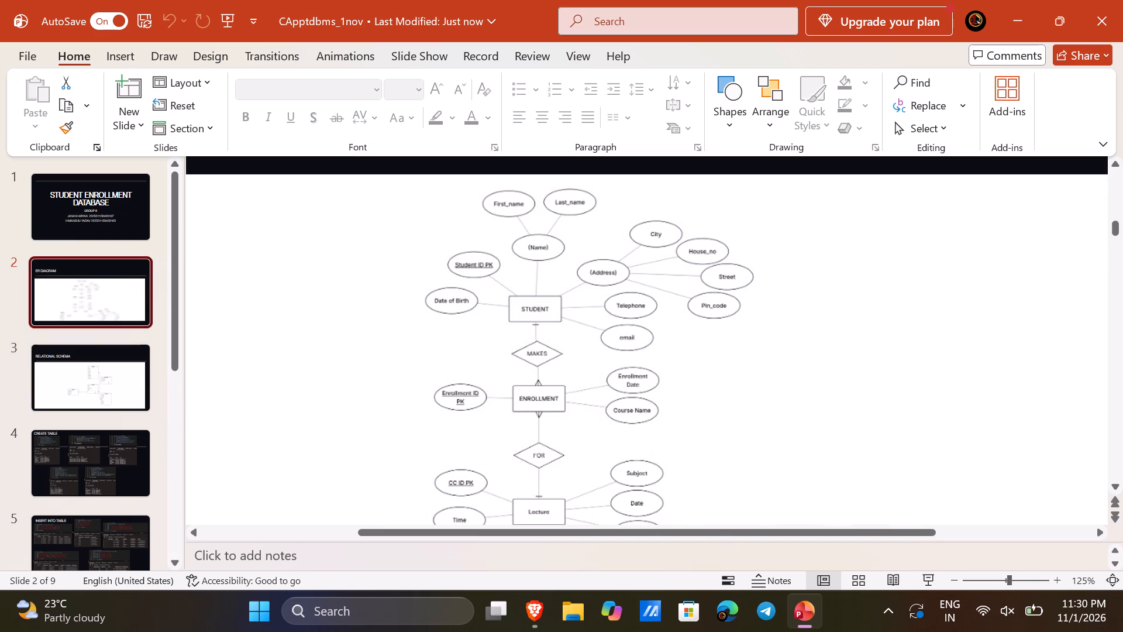
scroll(480, 420, "down", 1)
Examine the STUDENT, ENROLLMENT, LECTURE, SUBJECT and LECTURER tables and their links on the RELATIONAL SCHEMA slide.
left_click(106, 370)
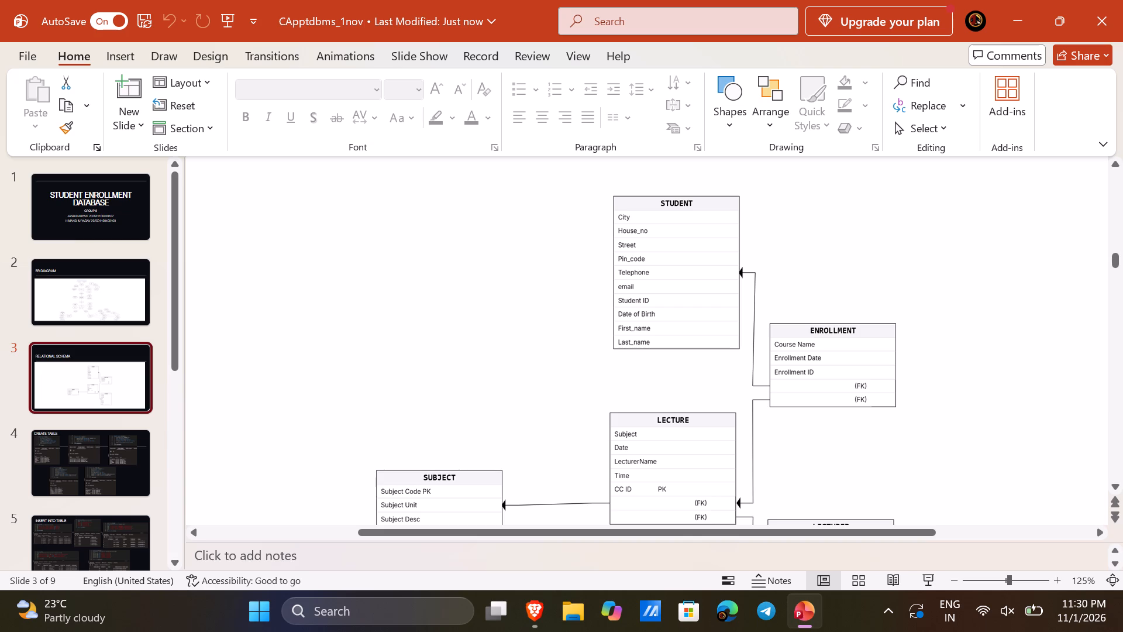
scroll(852, 394, "down", 4)
scroll(852, 394, "up", 1)
scroll(852, 394, "down", 1)
scroll(852, 394, "up", 1)
scroll(852, 394, "down", 1)
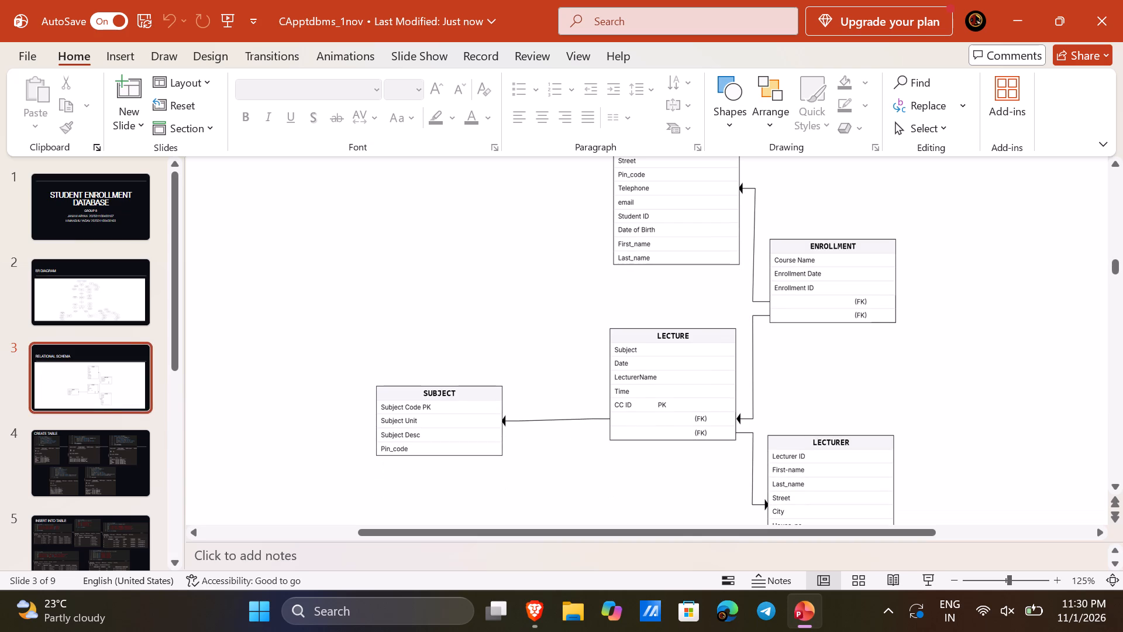
scroll(852, 394, "down", 2)
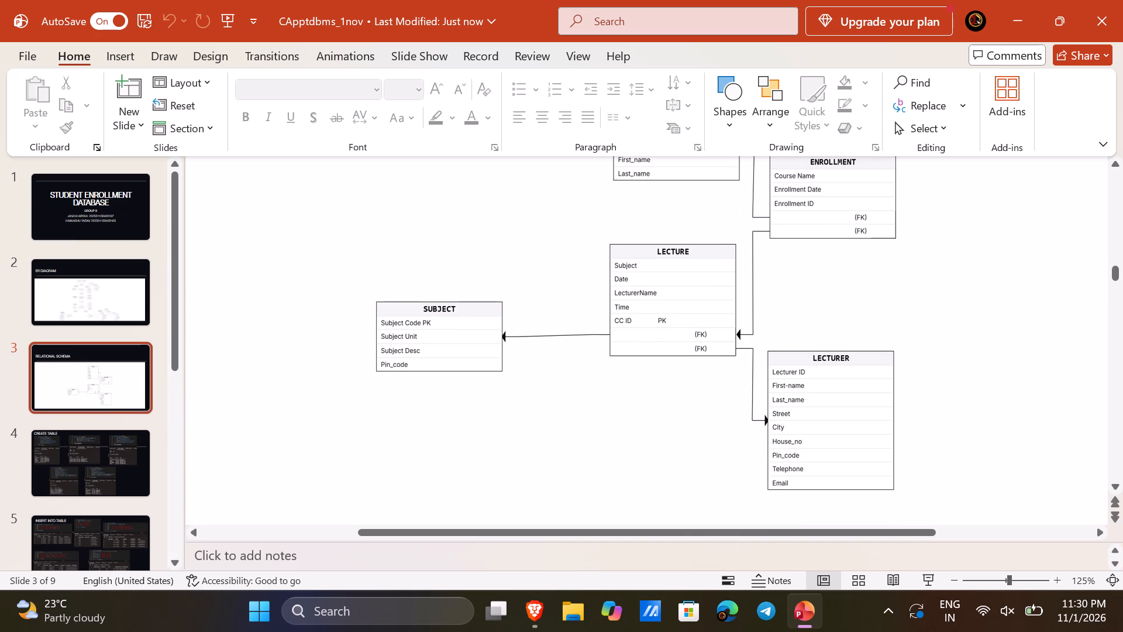
scroll(866, 371, "down", 1)
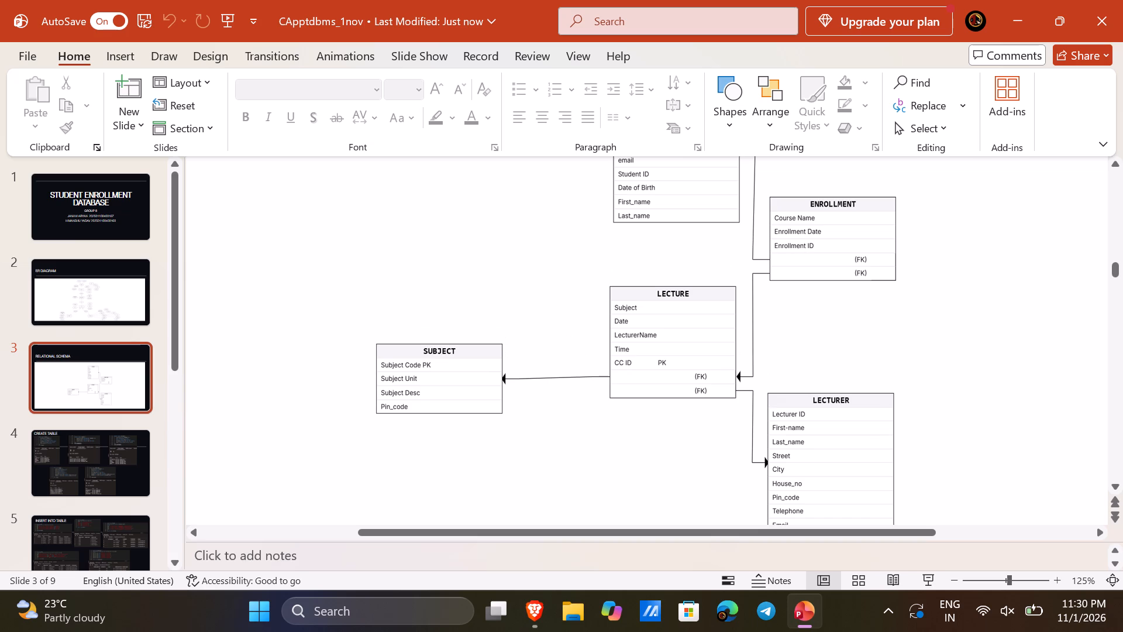
scroll(866, 371, "up", 1)
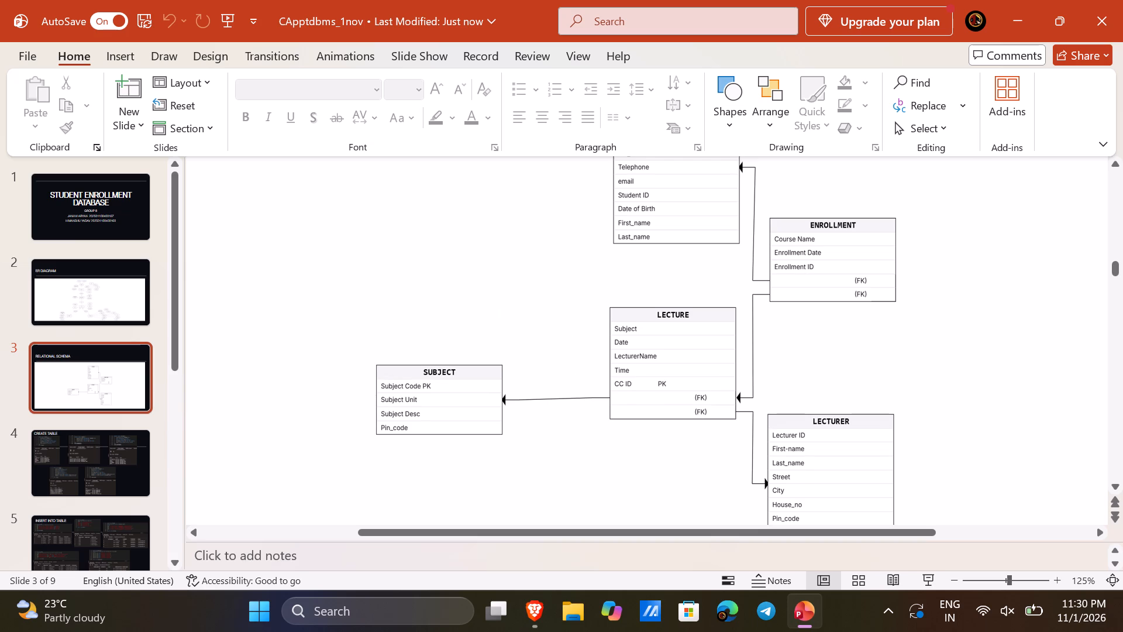
scroll(866, 371, "up", 1)
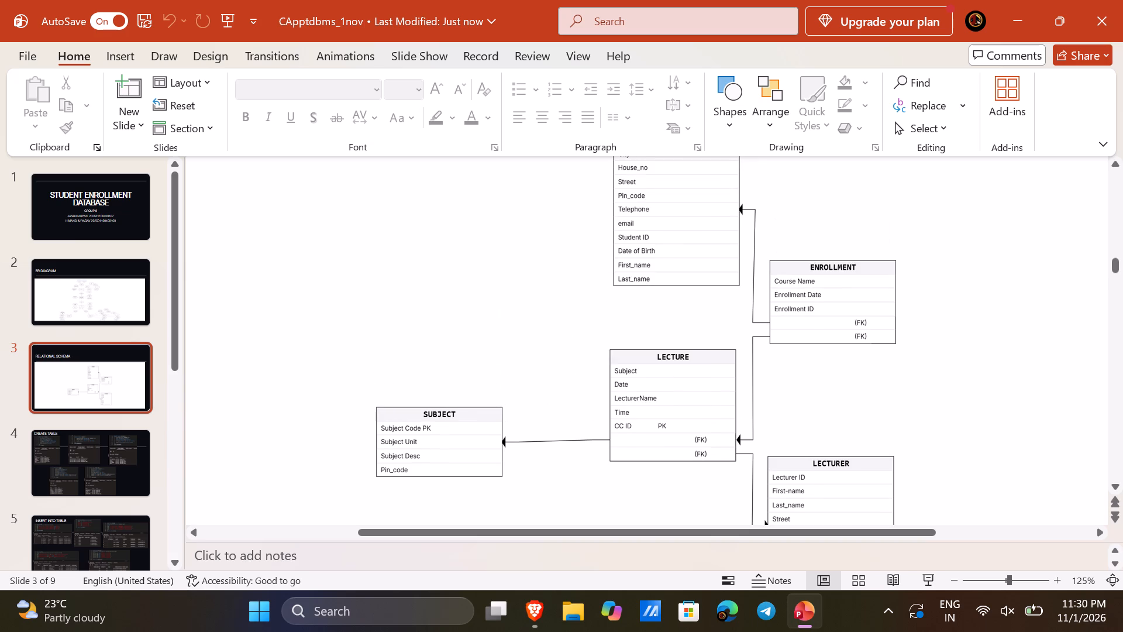
scroll(866, 371, "up", 1)
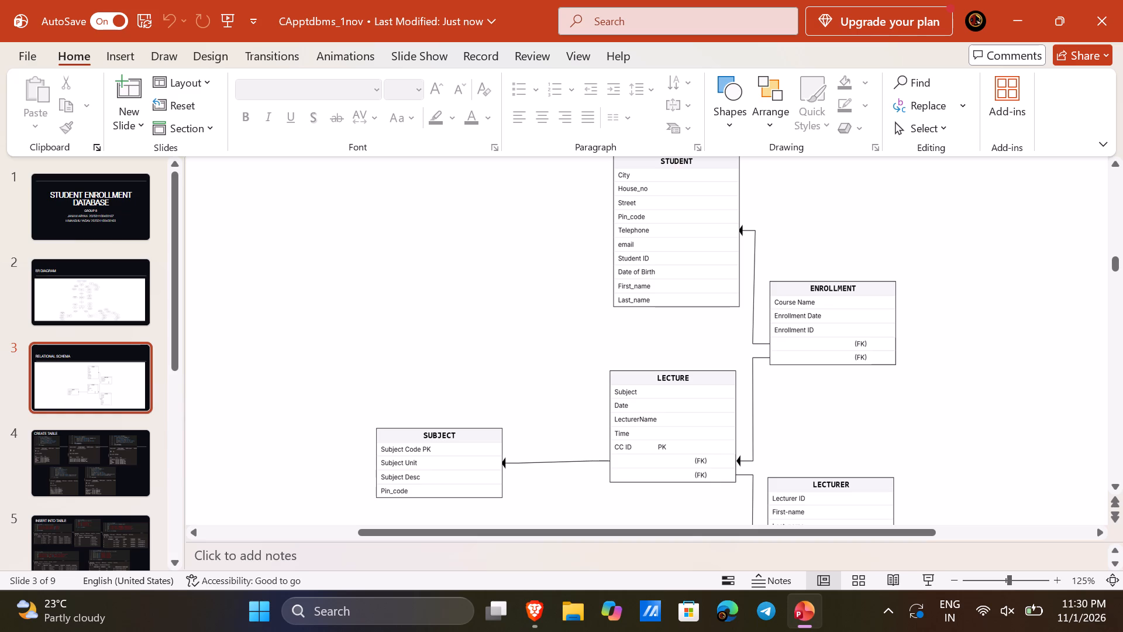
scroll(866, 371, "up", 3)
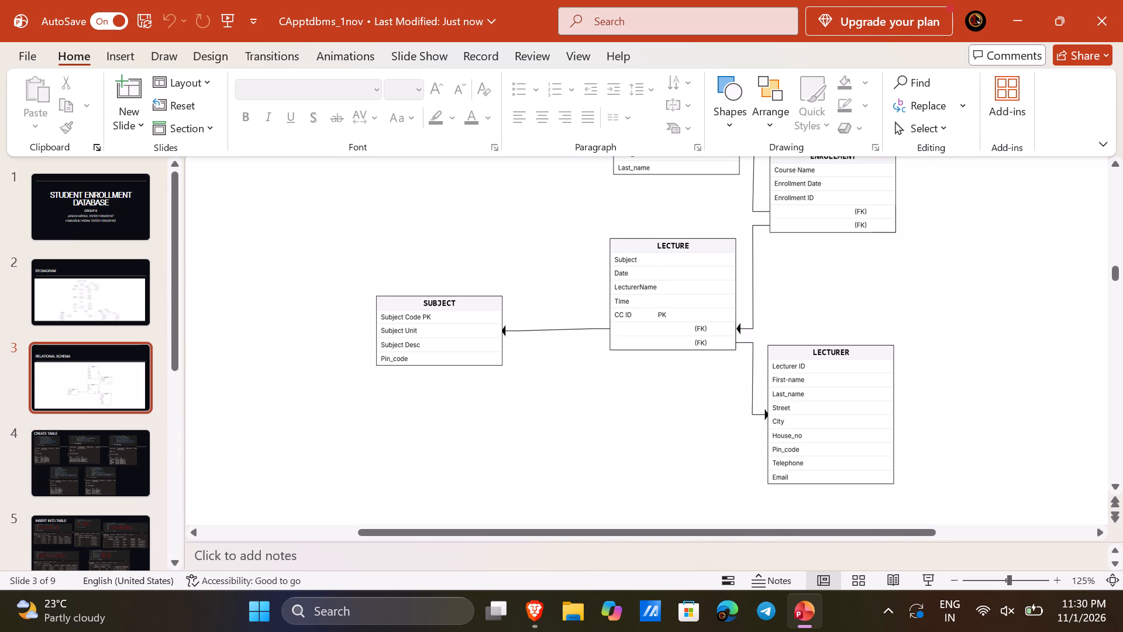
scroll(866, 371, "up", 1)
scroll(860, 294, "up", 1)
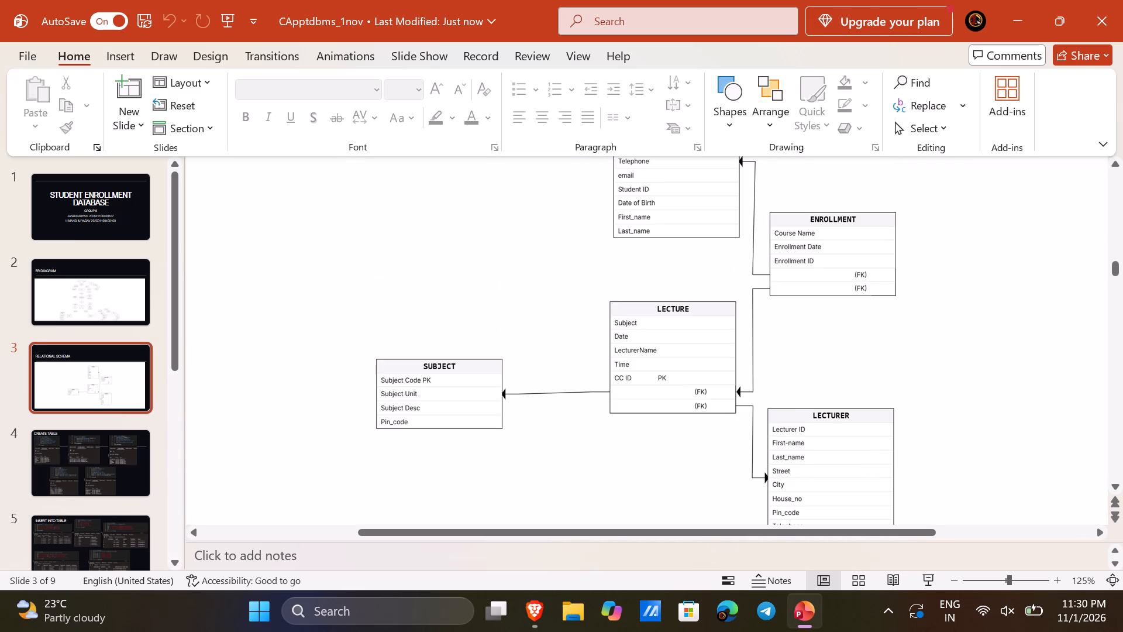
scroll(860, 294, "down", 2, "ctrl")
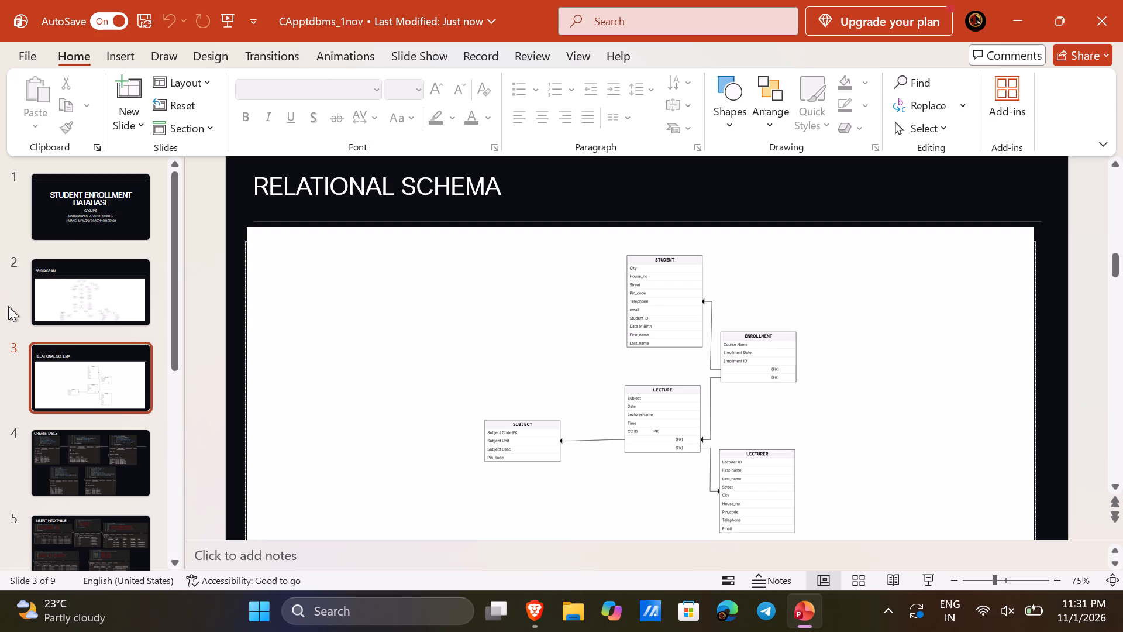
Compare the whole diagram on the ER DIAGRAM slide with the one on the RELATIONAL SCHEMA slide.
left_click(98, 285)
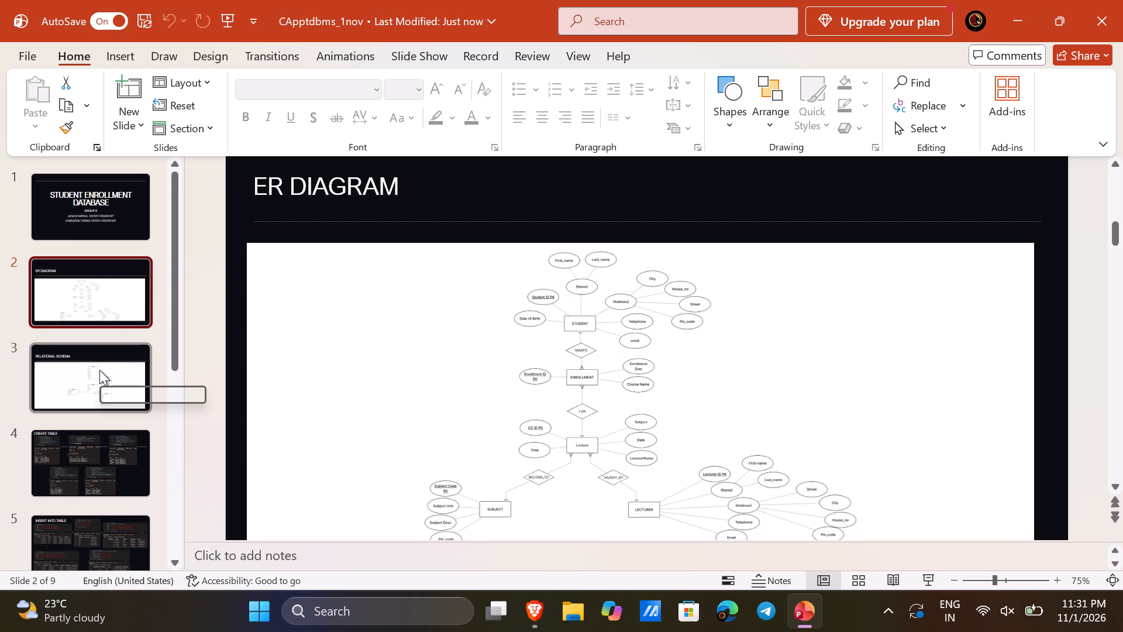
left_click(73, 382)
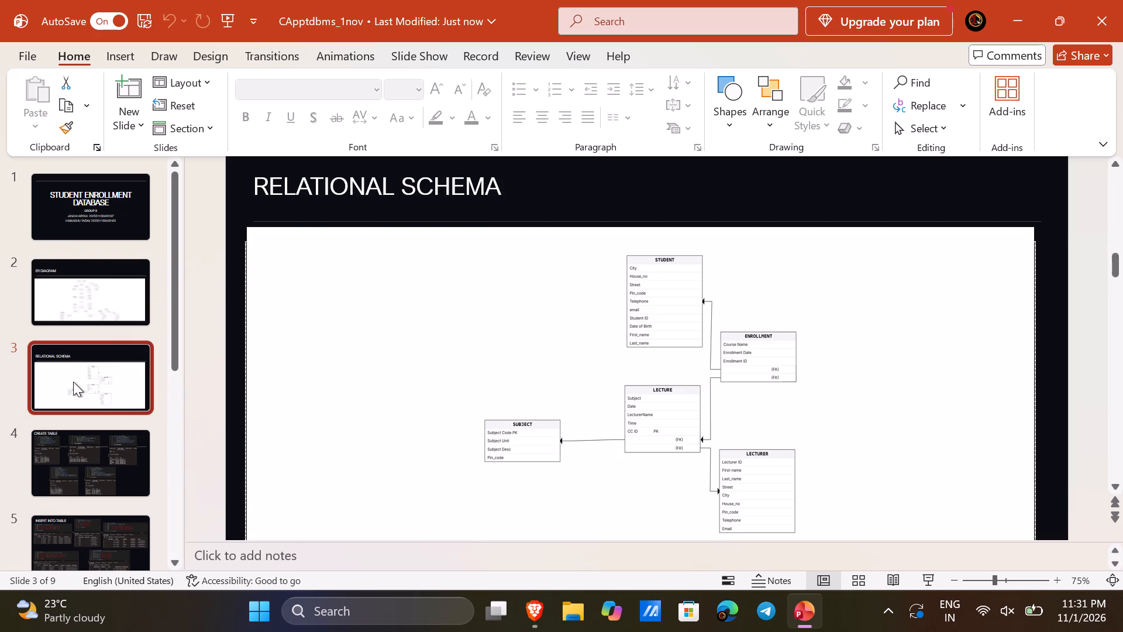
left_click(61, 301)
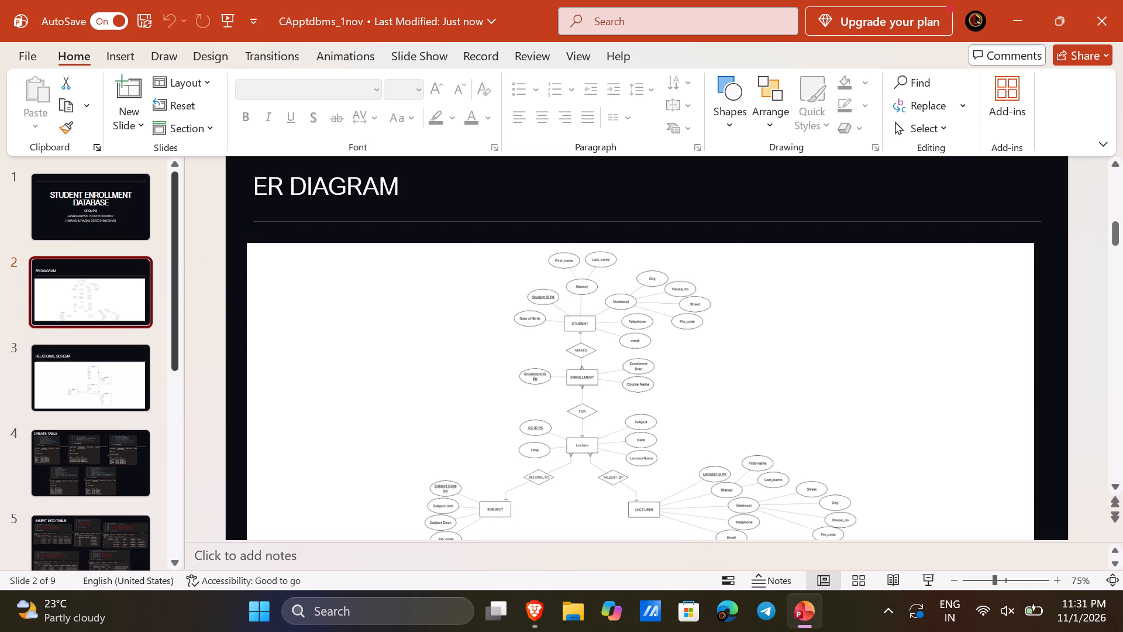
scroll(594, 363, "down", 1)
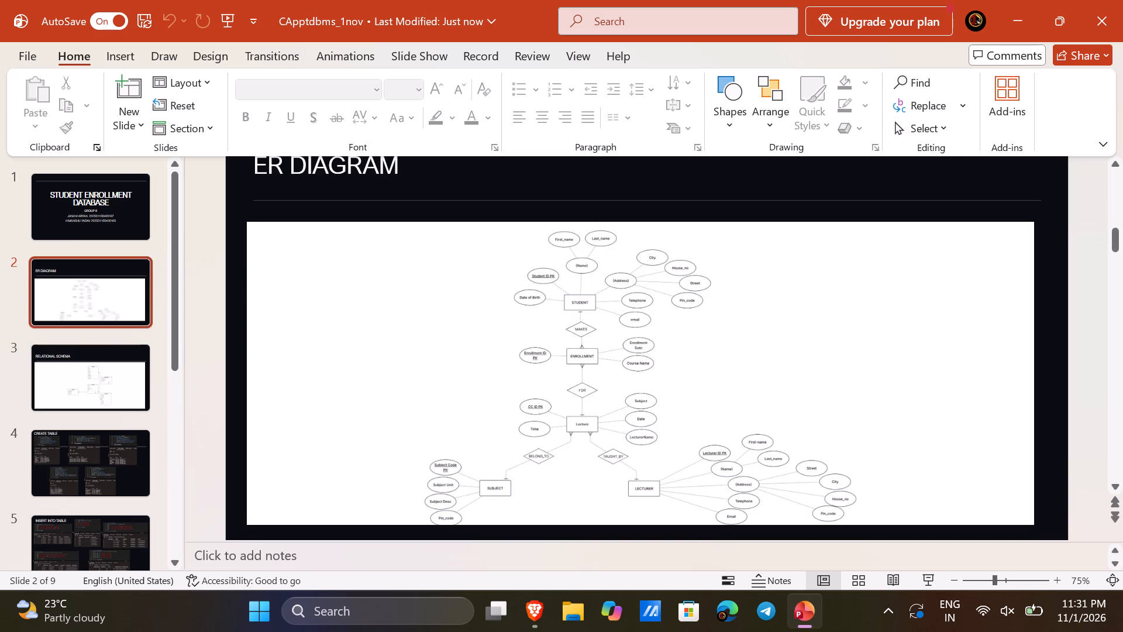
scroll(594, 363, "down", 1)
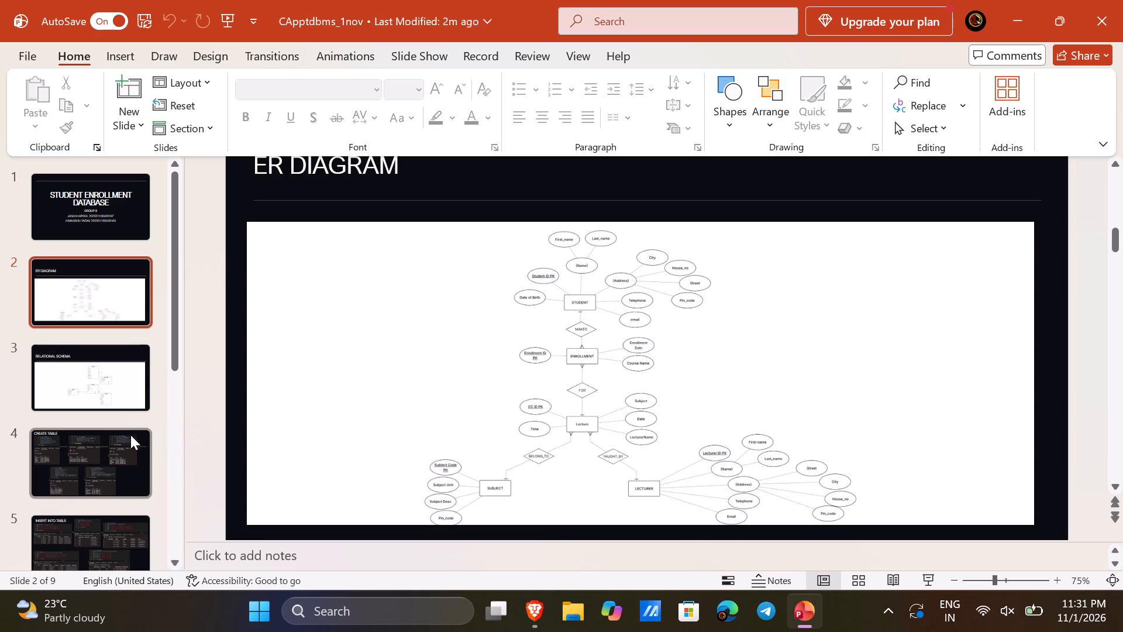
left_click(96, 383)
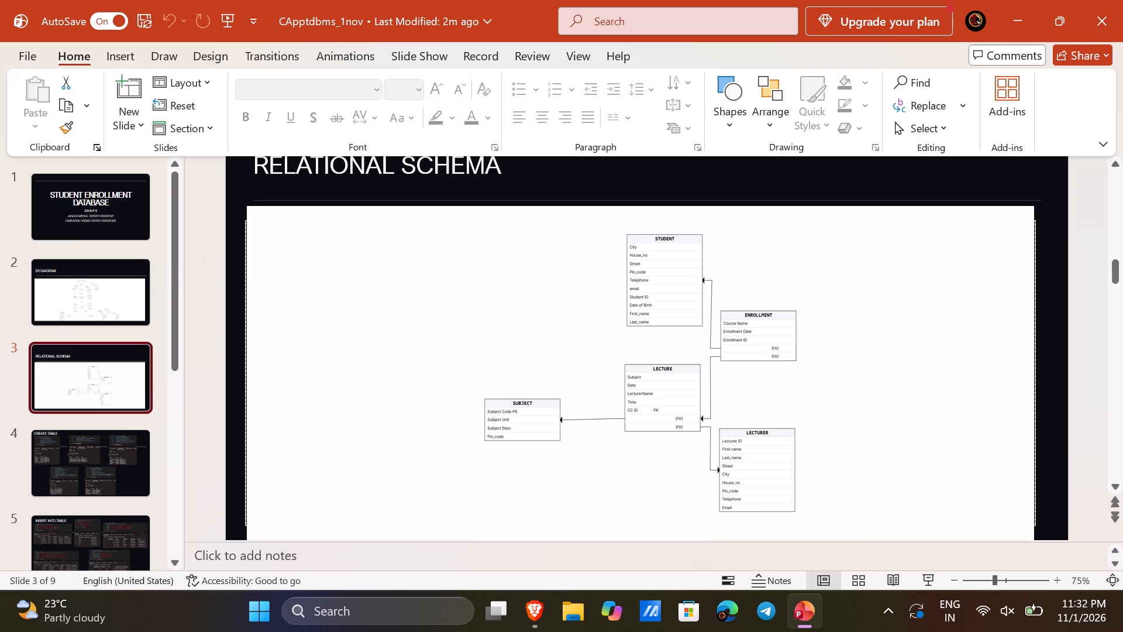
Go to the CREATE TABLE slide and bring up the available slide actions for it.
left_click(63, 448)
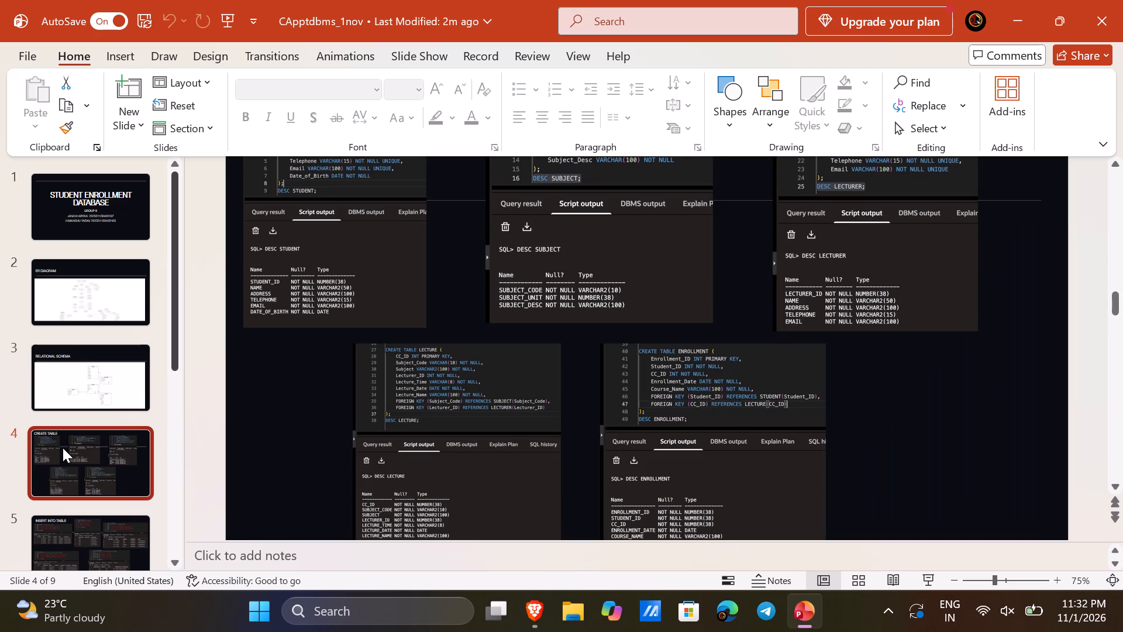
scroll(63, 448, "down", 1)
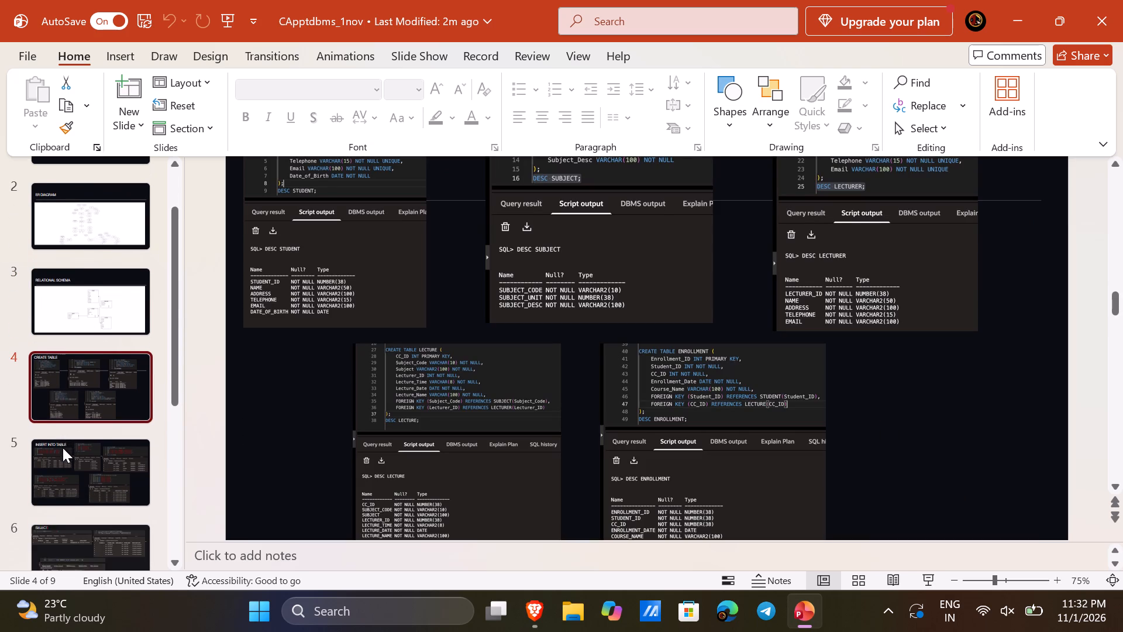
scroll(63, 448, "down", 1)
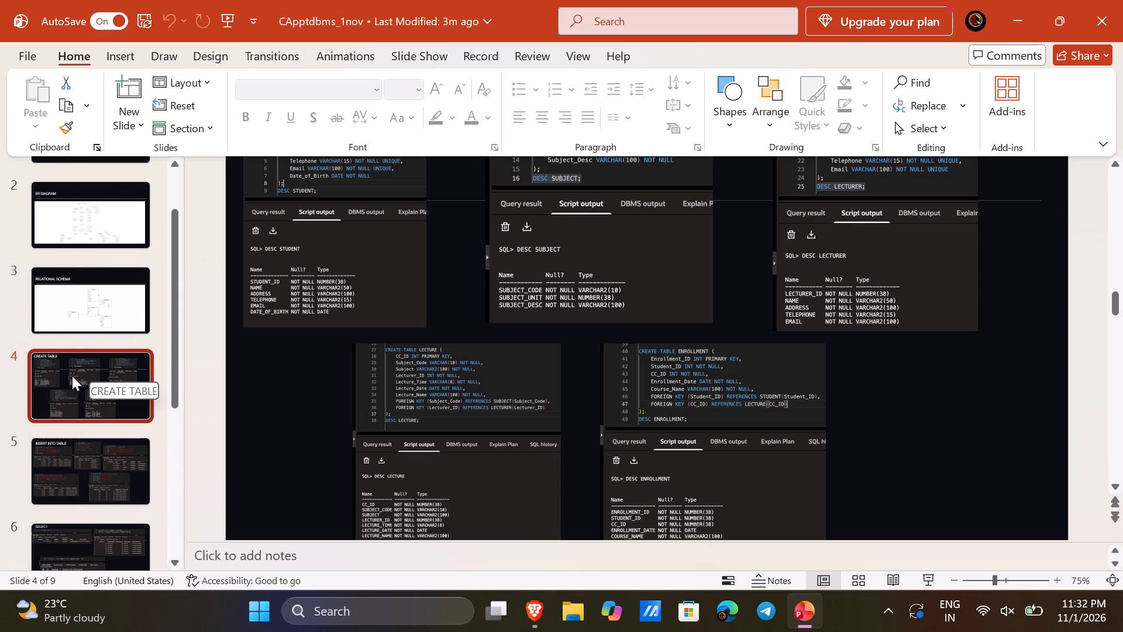
right_click(72, 376)
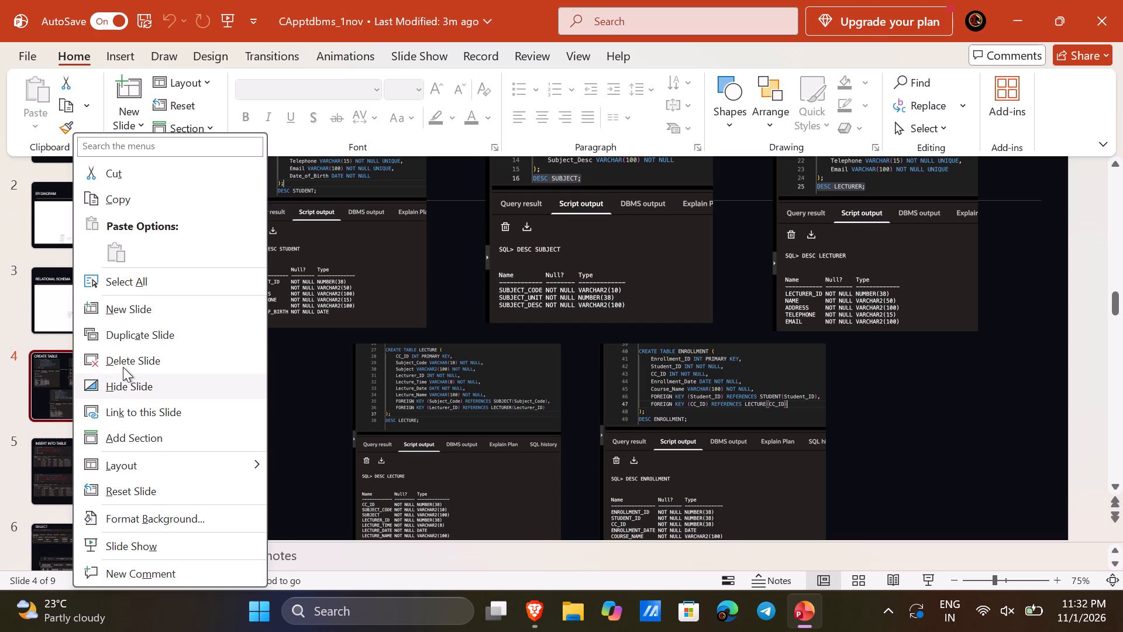
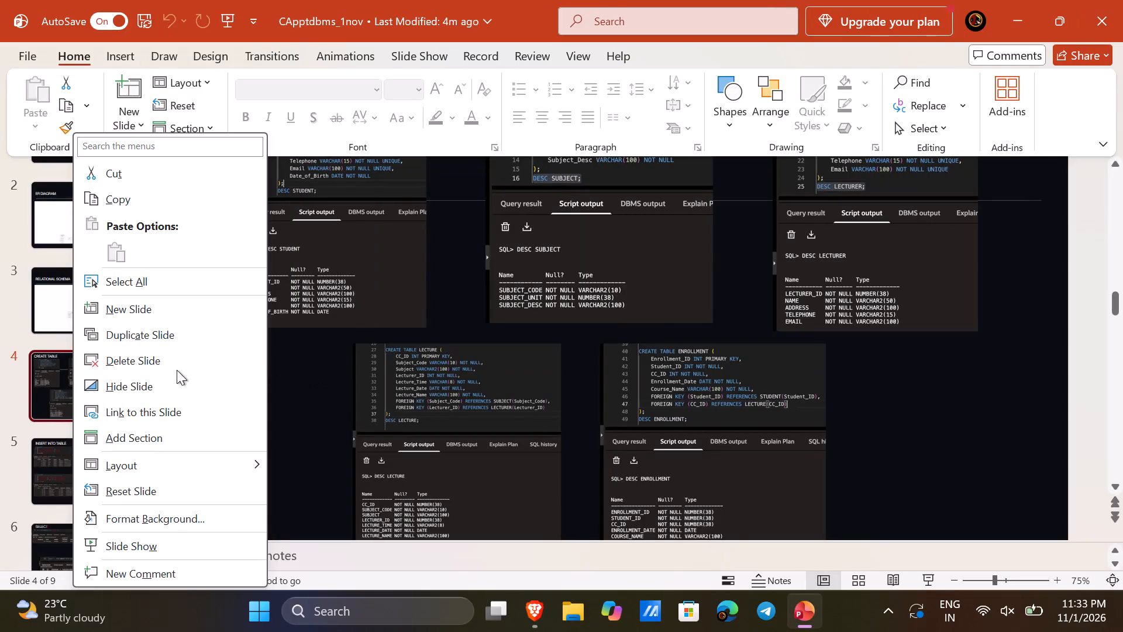
Delete the CREATE TABLE, INSERT INTO TABLE and SELECT slides that follow the RELATIONAL SCHEMA slide.
left_click(173, 365)
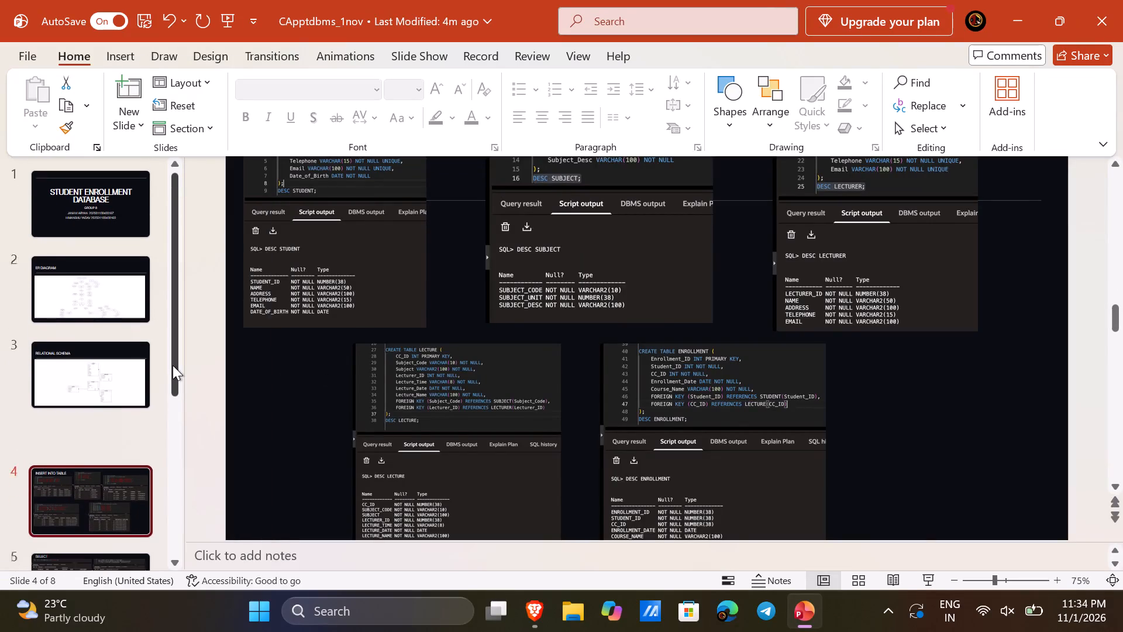
left_click(106, 454)
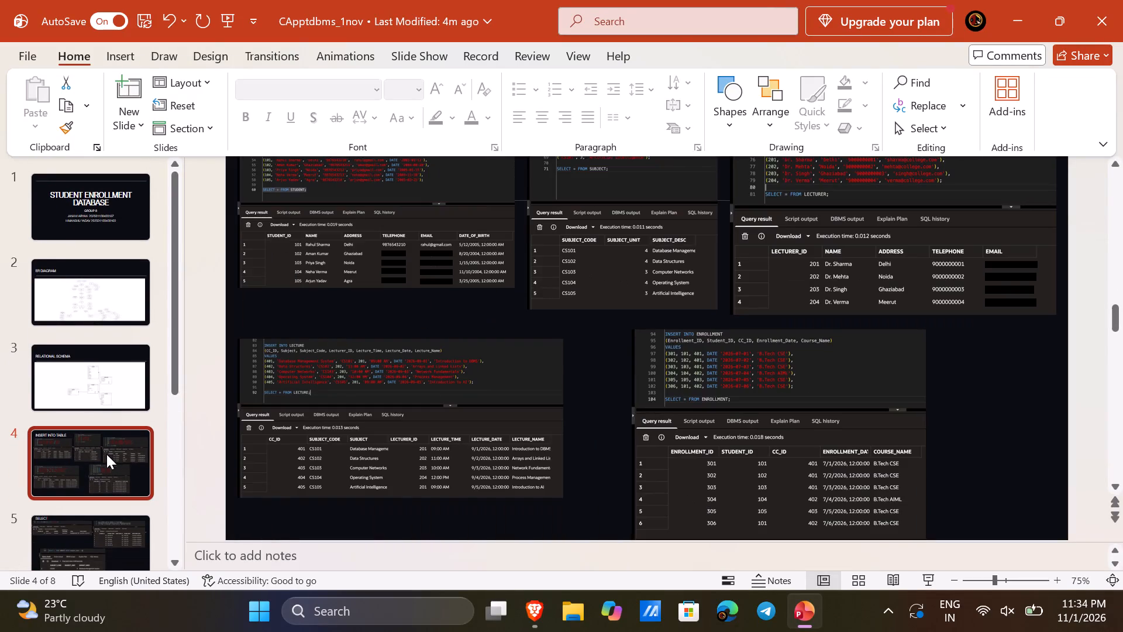
right_click(105, 463)
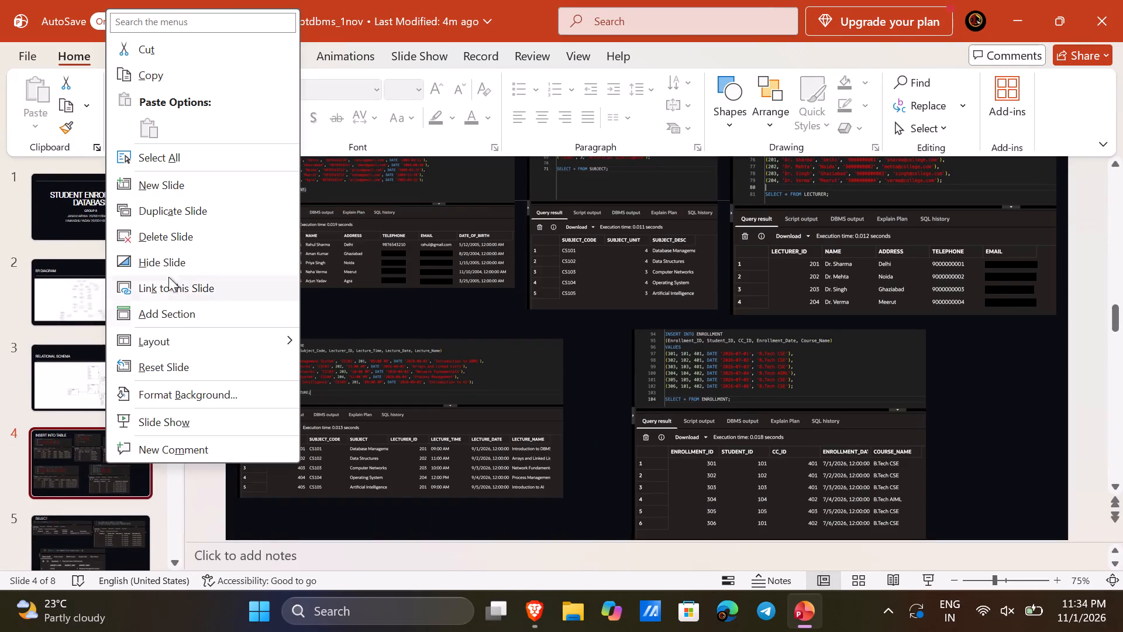
left_click(178, 238)
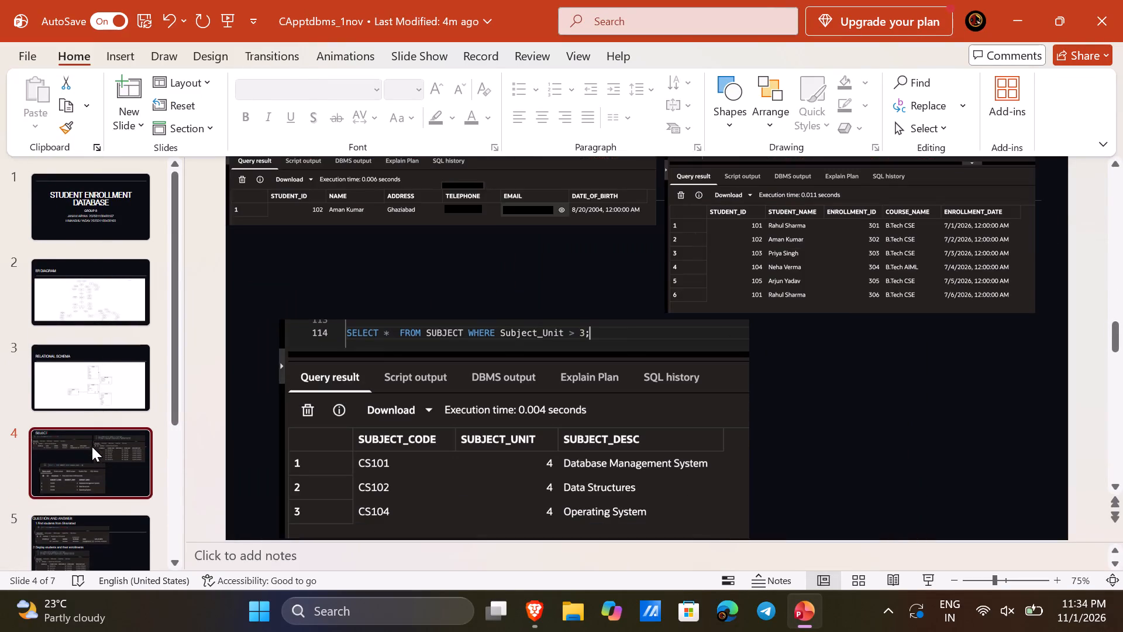
right_click(92, 446)
left_click(201, 357)
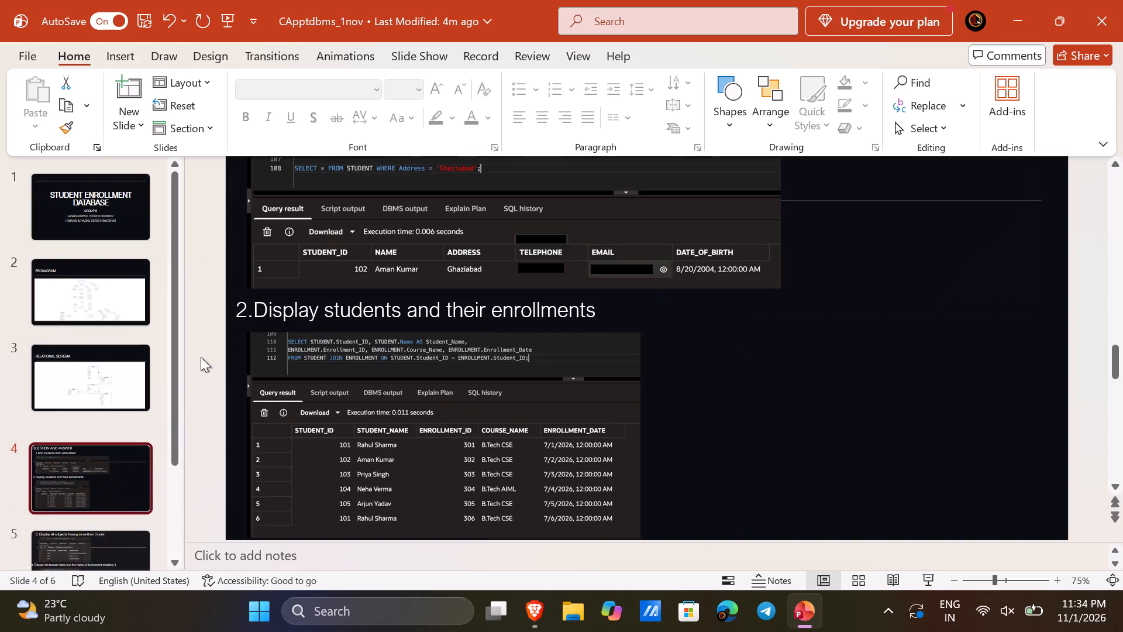
Delete the QUESTION AND ANSWER slide and the two remaining question slides, leaving RELATIONAL SCHEMA as the last slide.
right_click(118, 472)
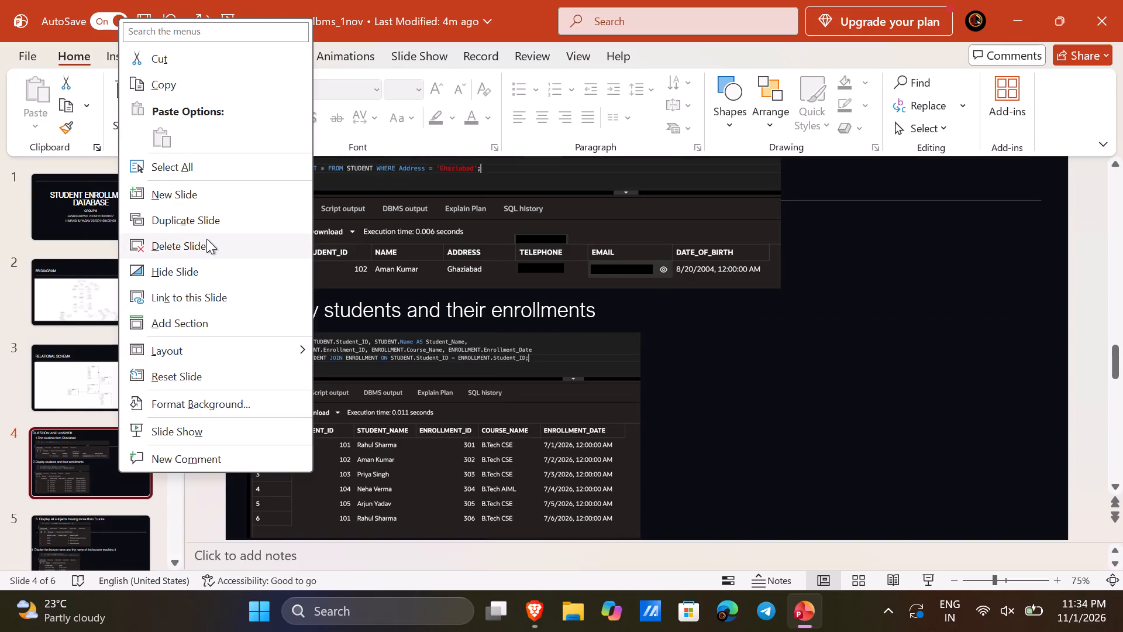
left_click(206, 239)
right_click(94, 461)
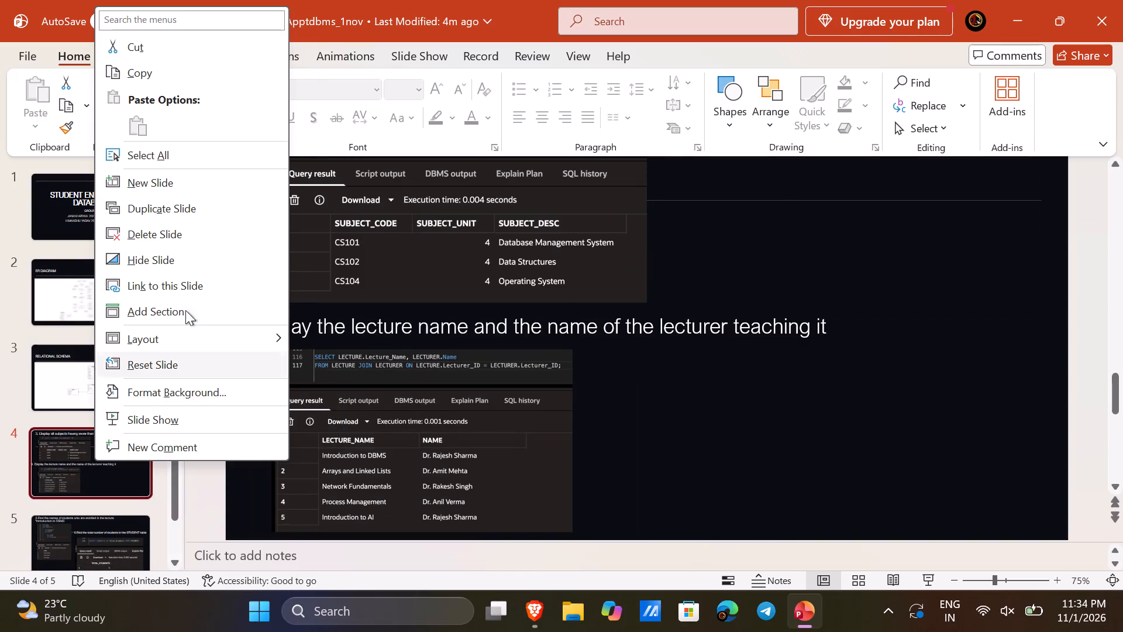
left_click(197, 231)
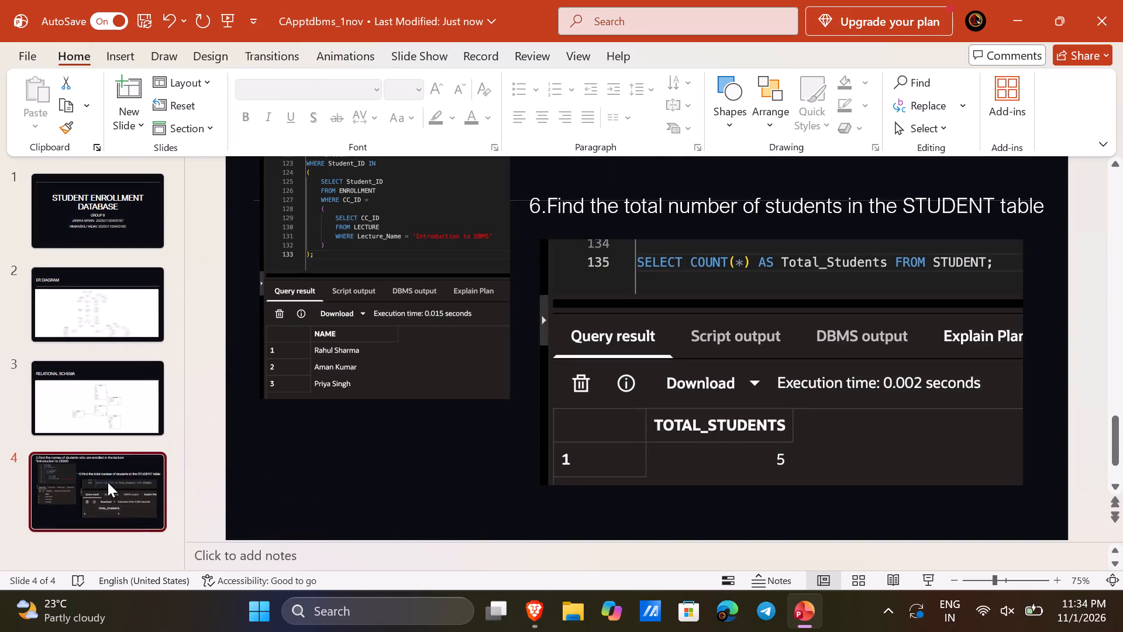
right_click(108, 482)
left_click(206, 260)
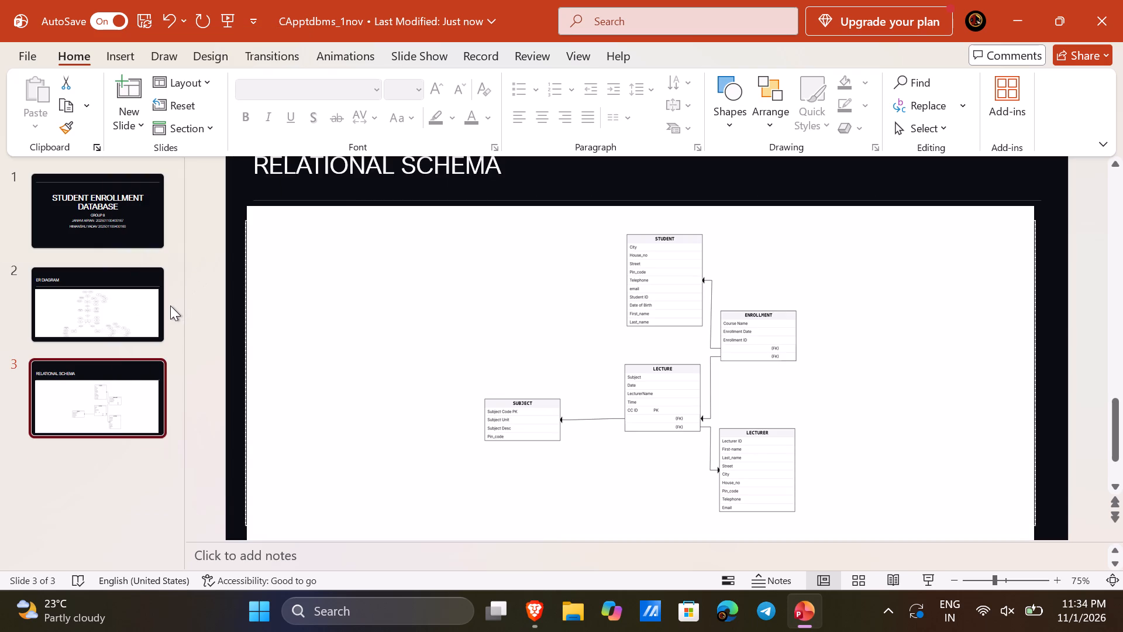
Add a new slide with the Content layout after the RELATIONAL SCHEMA slide.
left_click(140, 106)
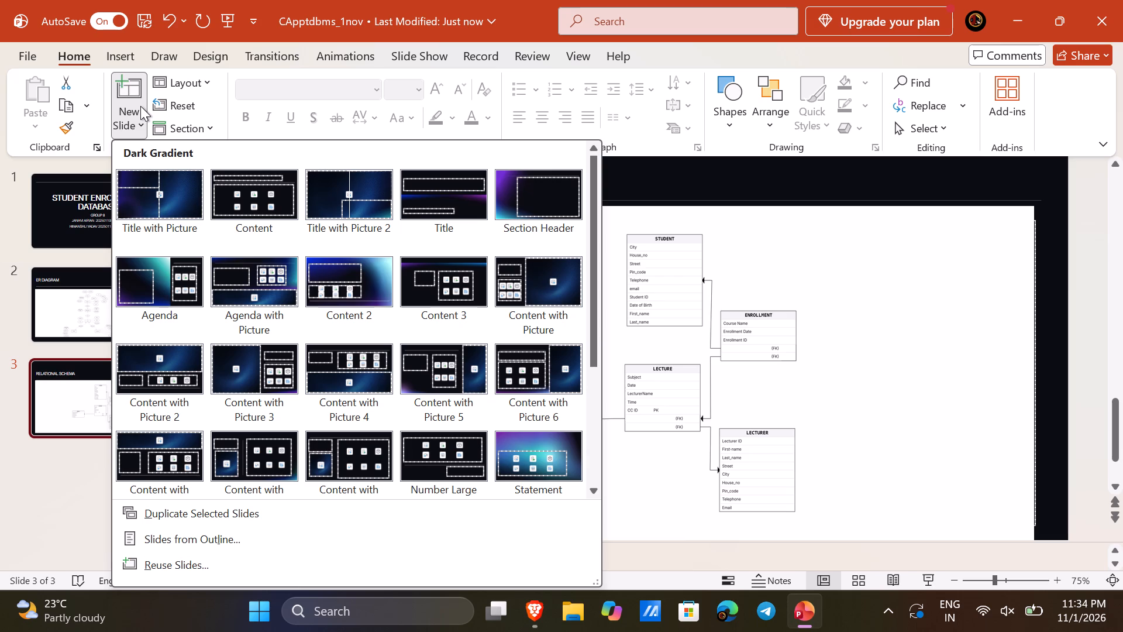
left_click(246, 197)
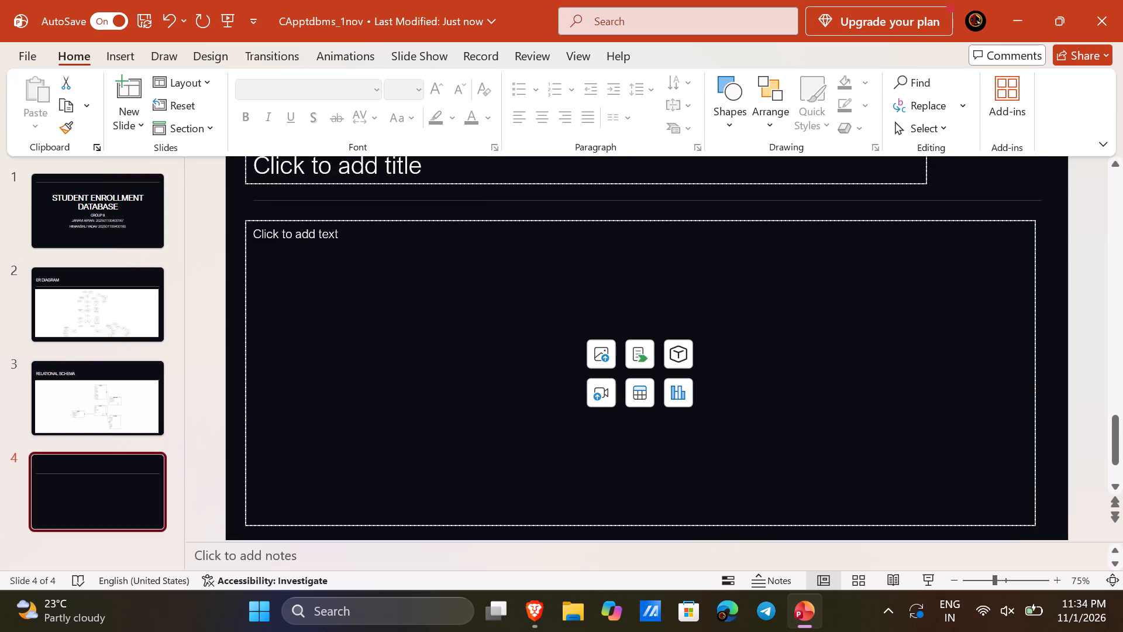
scroll(397, 225, "up", 1)
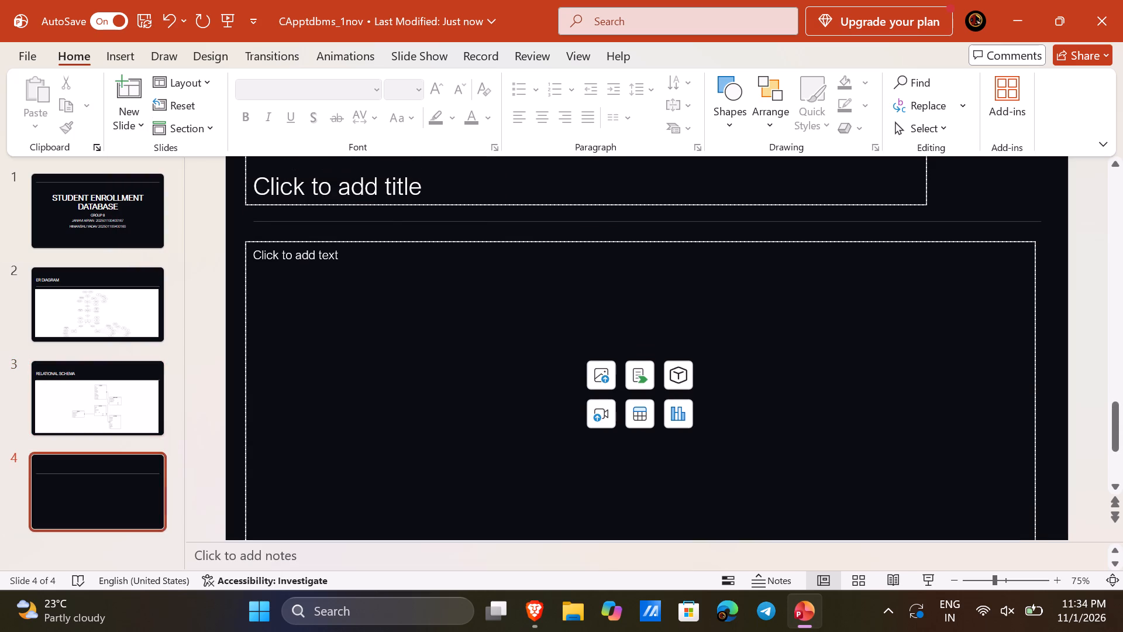
scroll(397, 225, "up", 1)
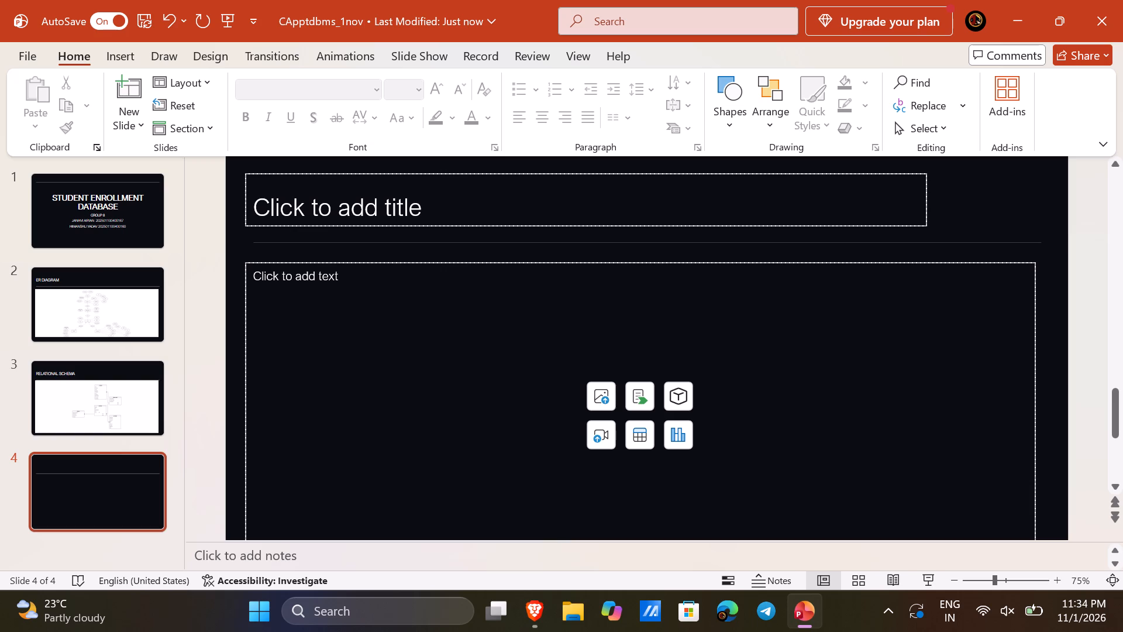
scroll(397, 225, "up", 4)
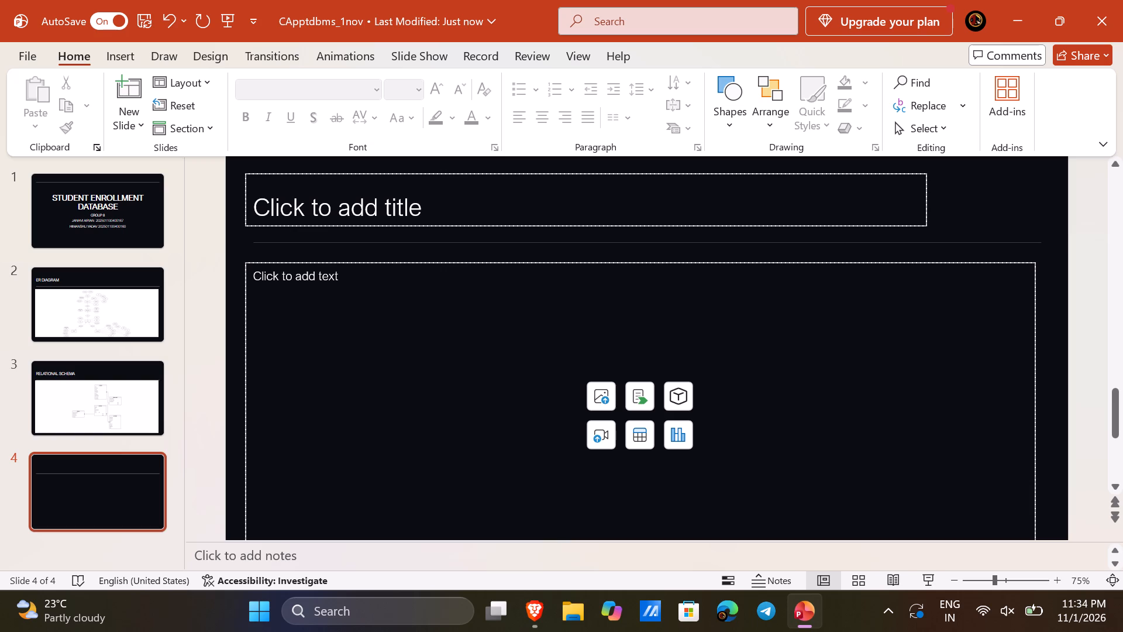
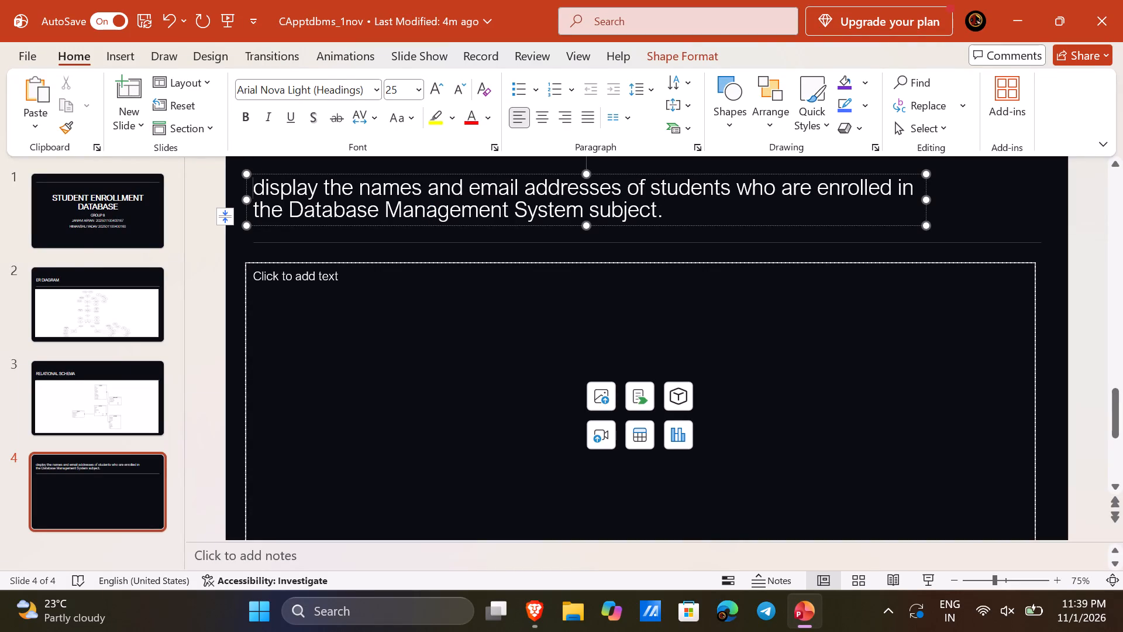
Number the question in slide 4's title by adding "1. " before "display the names and email addresses".
key("1")
key("period")
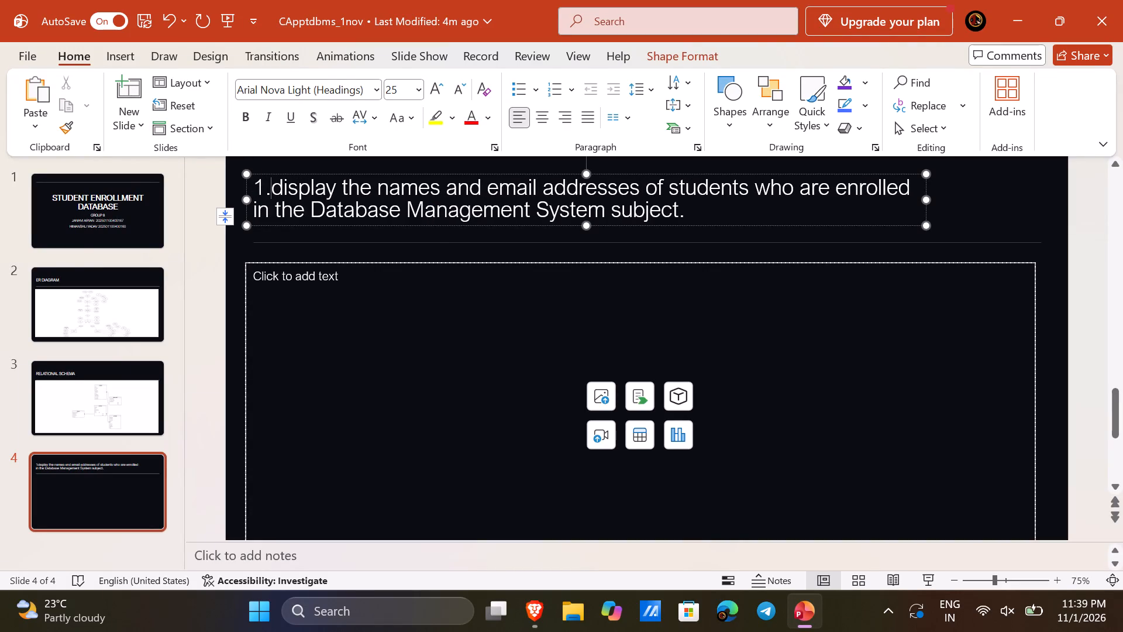
key("space")
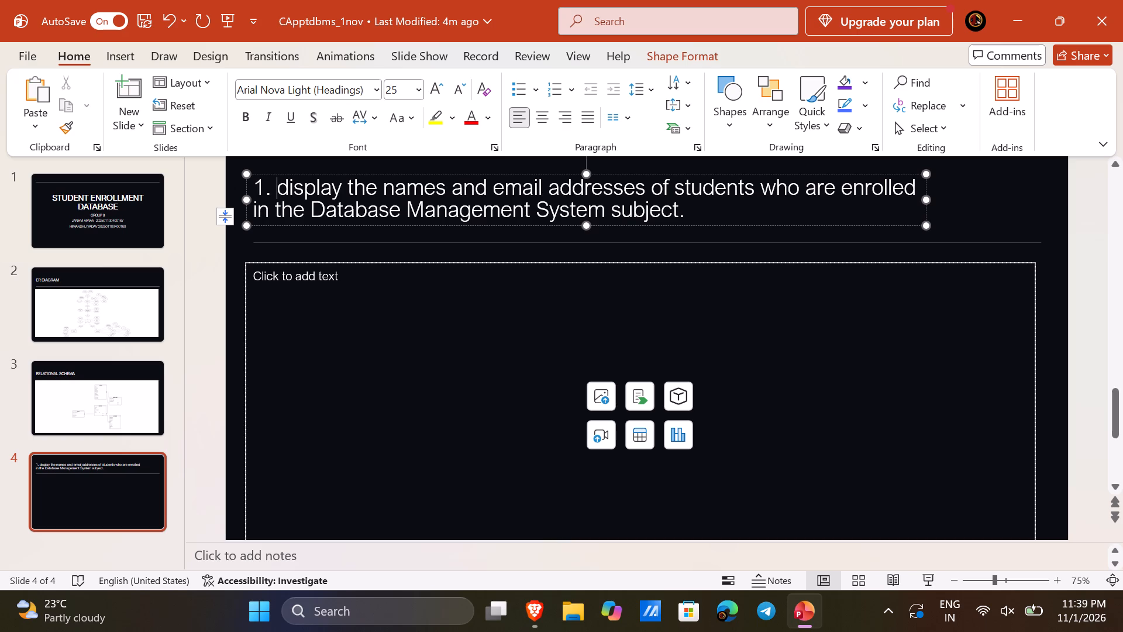
Delete the lowercase "d" at the start of "display" in slide 4's title.
key("Right")
key("BackSpace")
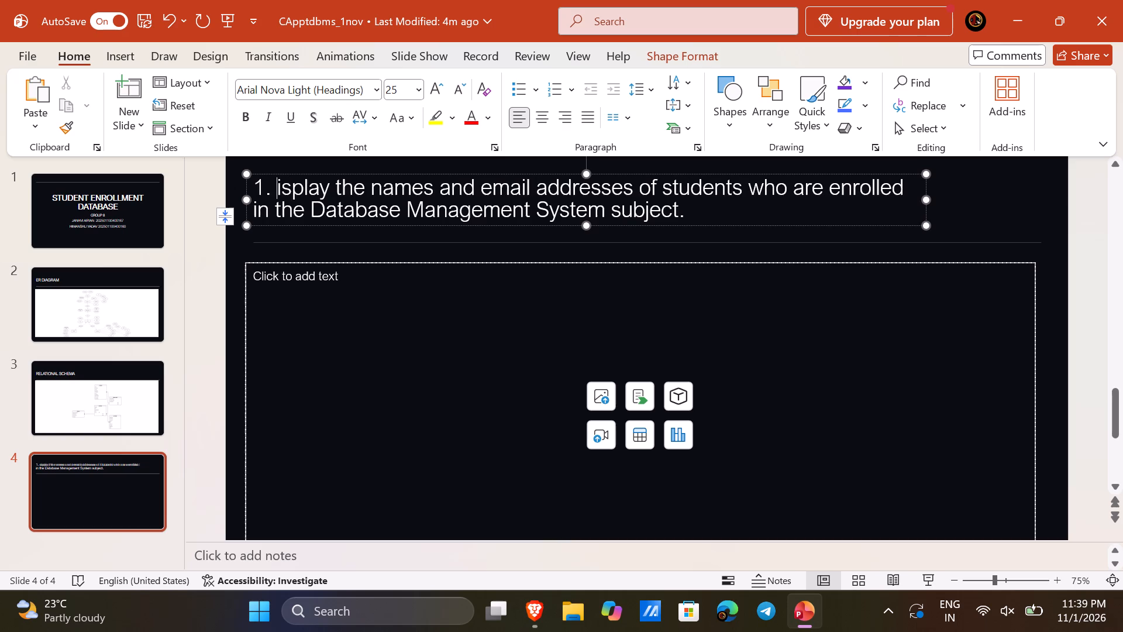
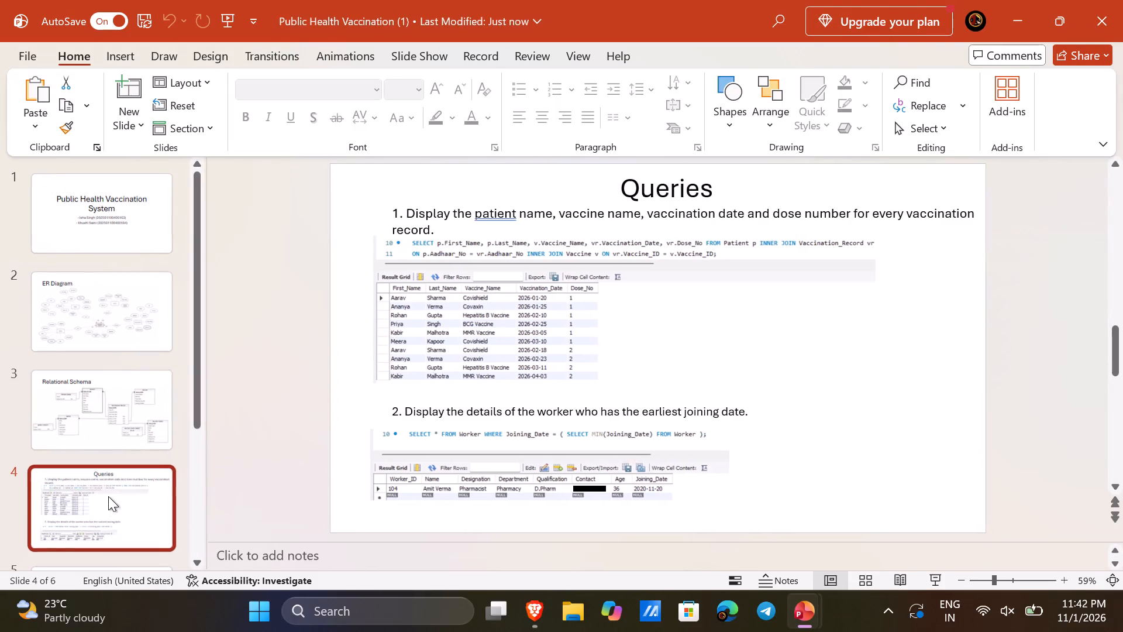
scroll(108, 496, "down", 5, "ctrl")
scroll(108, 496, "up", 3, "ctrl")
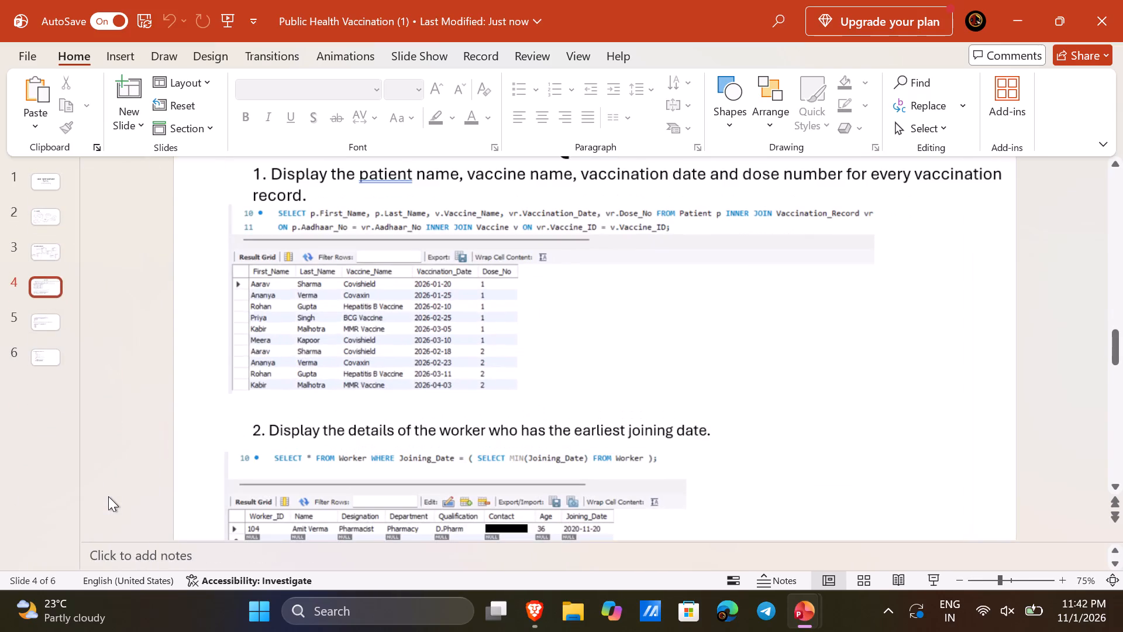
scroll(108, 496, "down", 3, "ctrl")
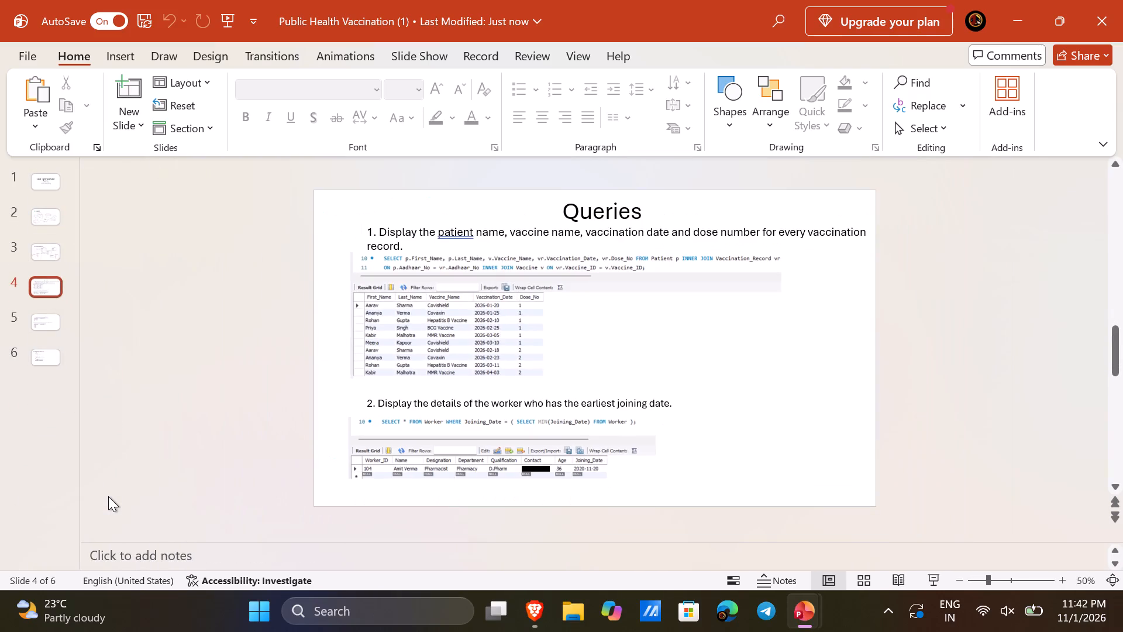
Review slides 4 to 6 of the Public Health Vaccination presentation to examine how the numbered queries, SQL code and results are laid out.
scroll(29, 409, "up", 2, "ctrl")
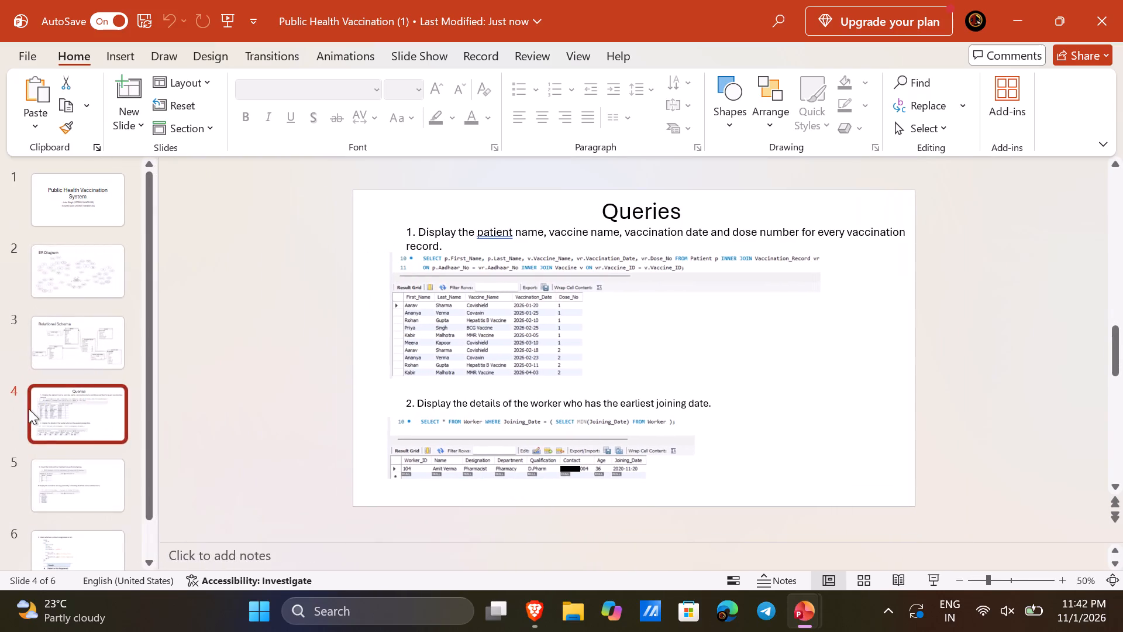
scroll(350, 395, "up", 1, "ctrl")
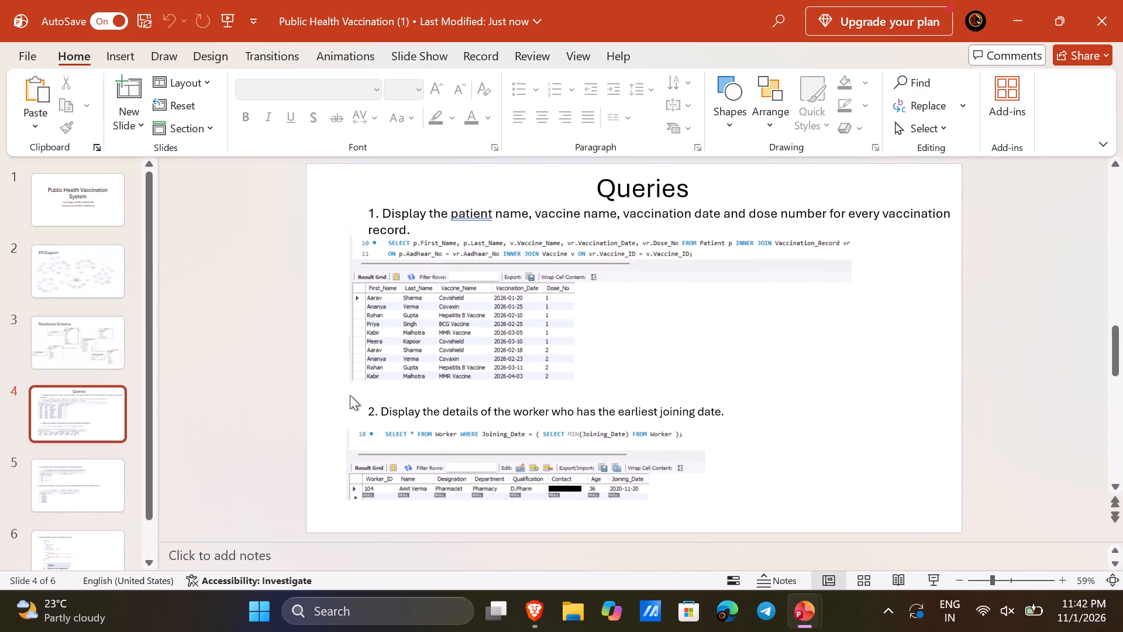
left_click(47, 494)
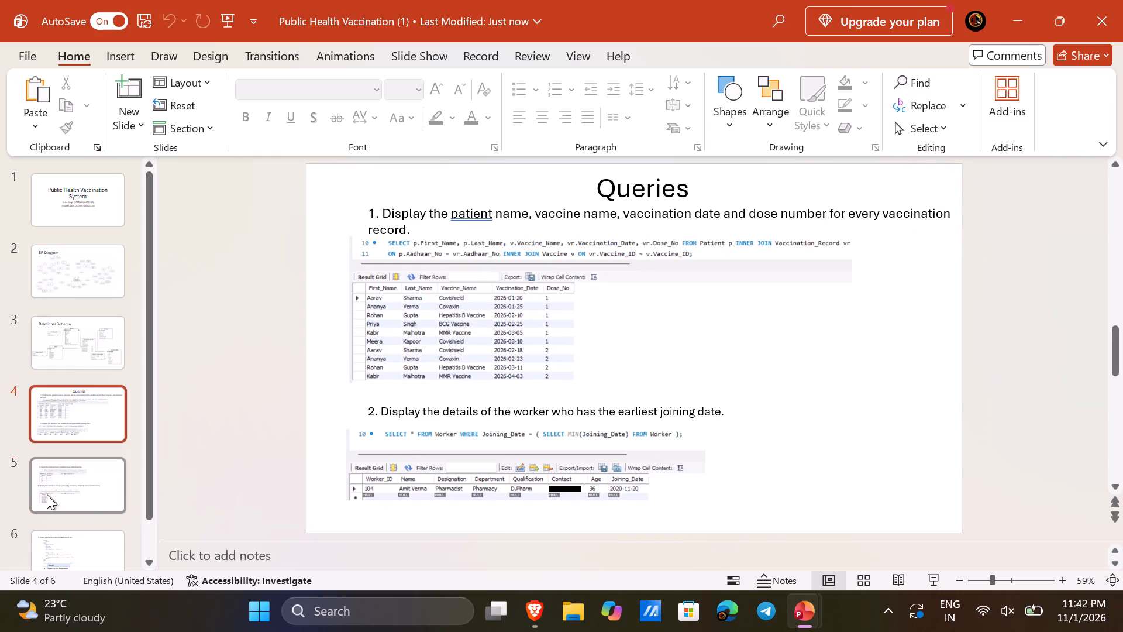
left_click(61, 538)
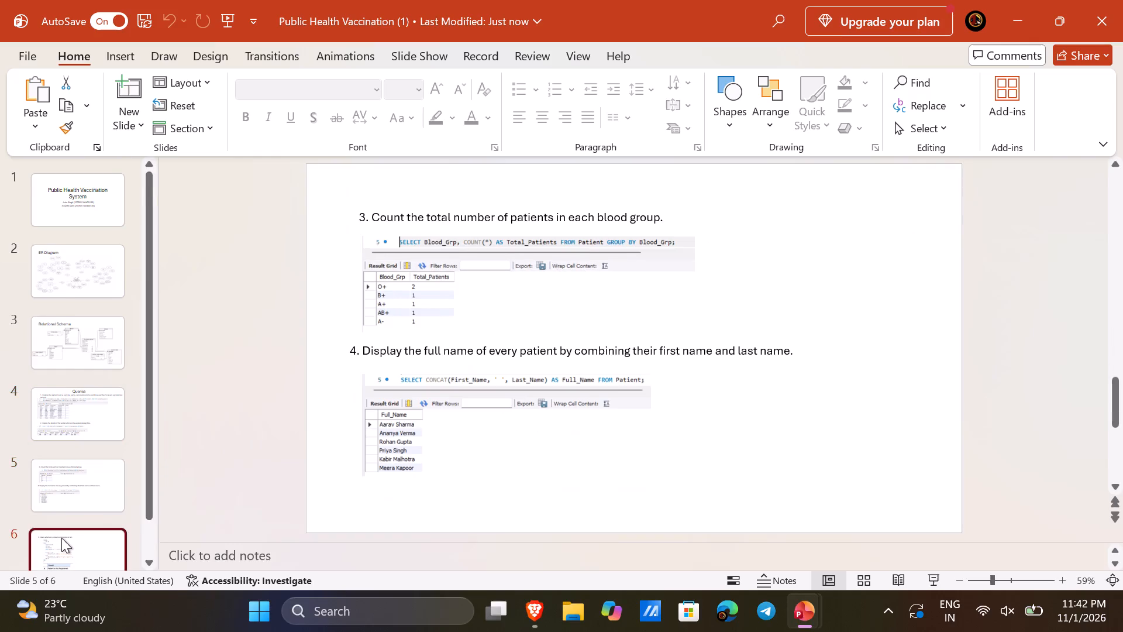
scroll(61, 538, "down", 1)
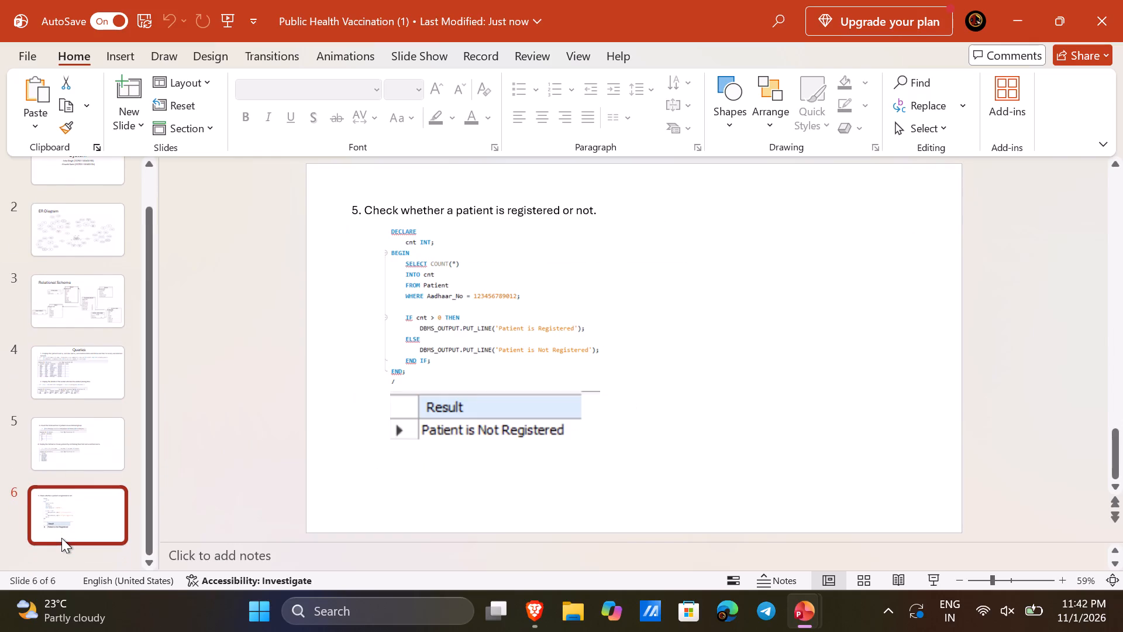
scroll(61, 538, "down", 1)
left_click(66, 303)
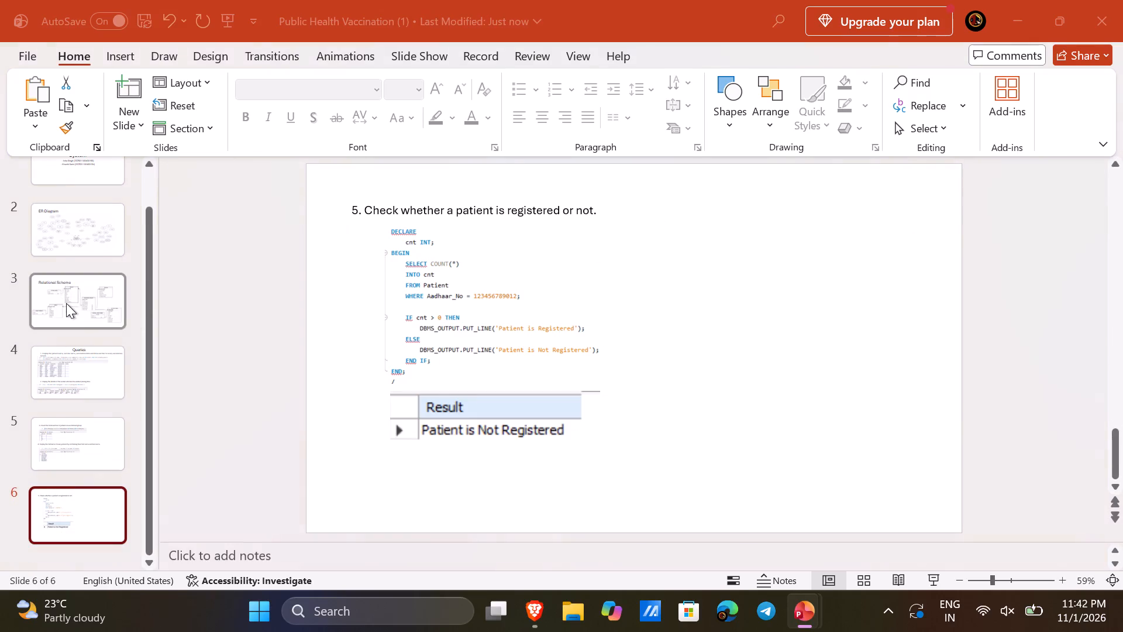
left_click(56, 375)
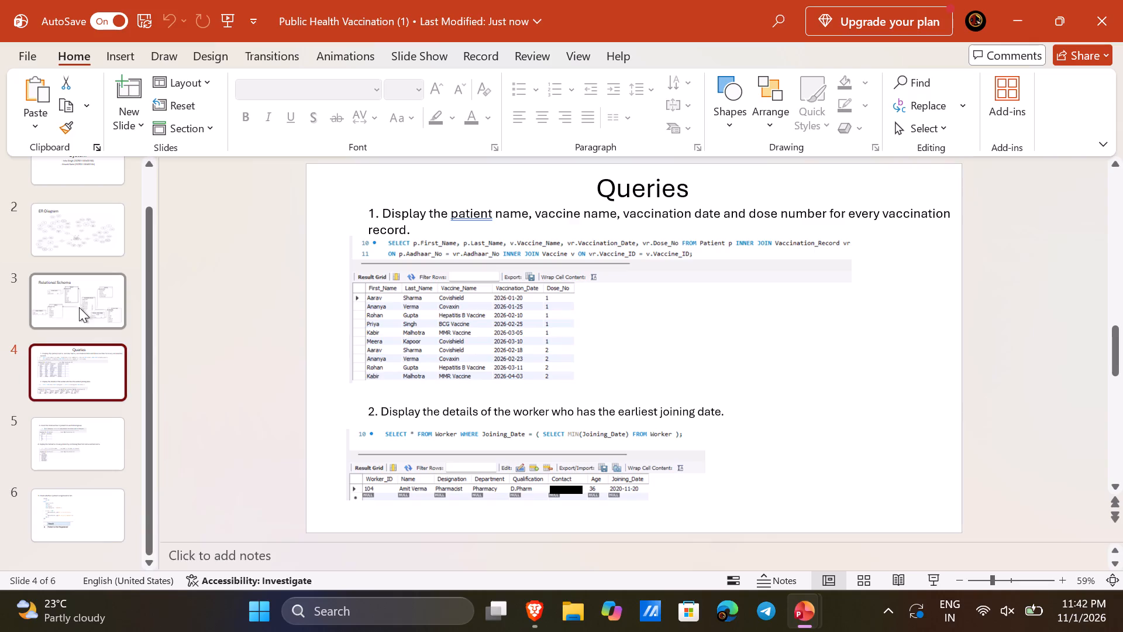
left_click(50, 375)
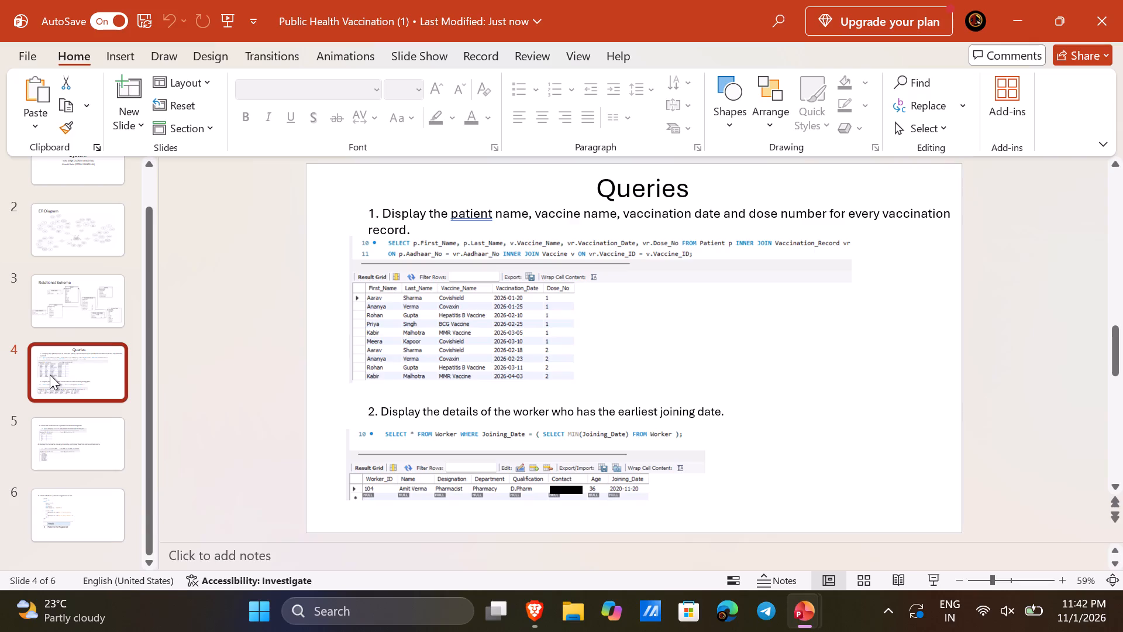
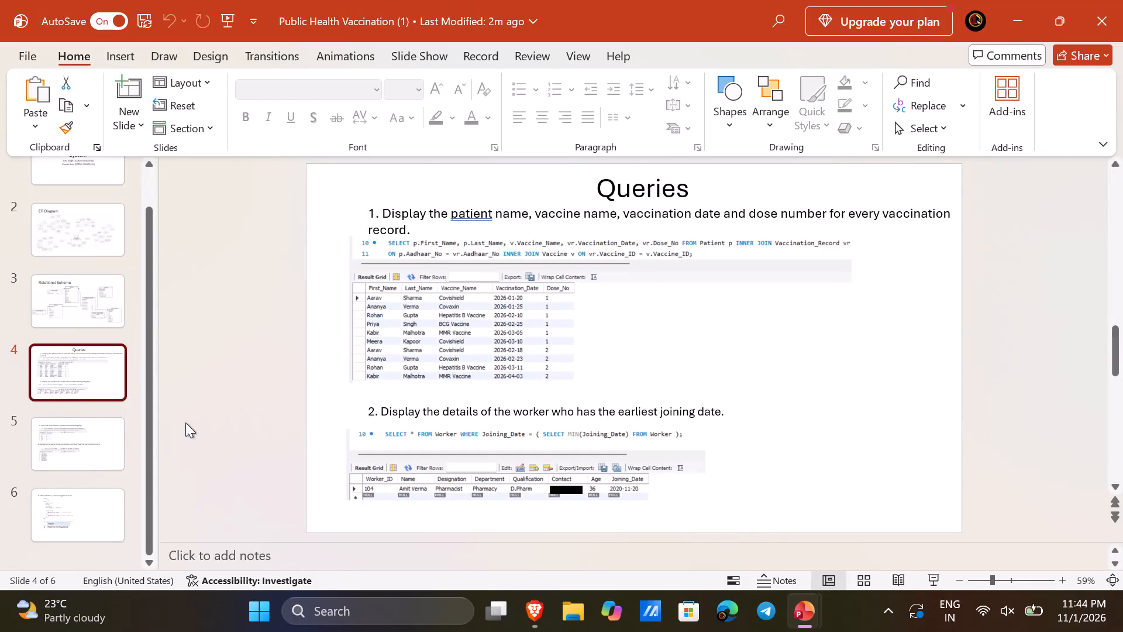
Switch back to the student enrollment database presentation and bring up the available slide actions for slide 4.
left_click(1002, 19)
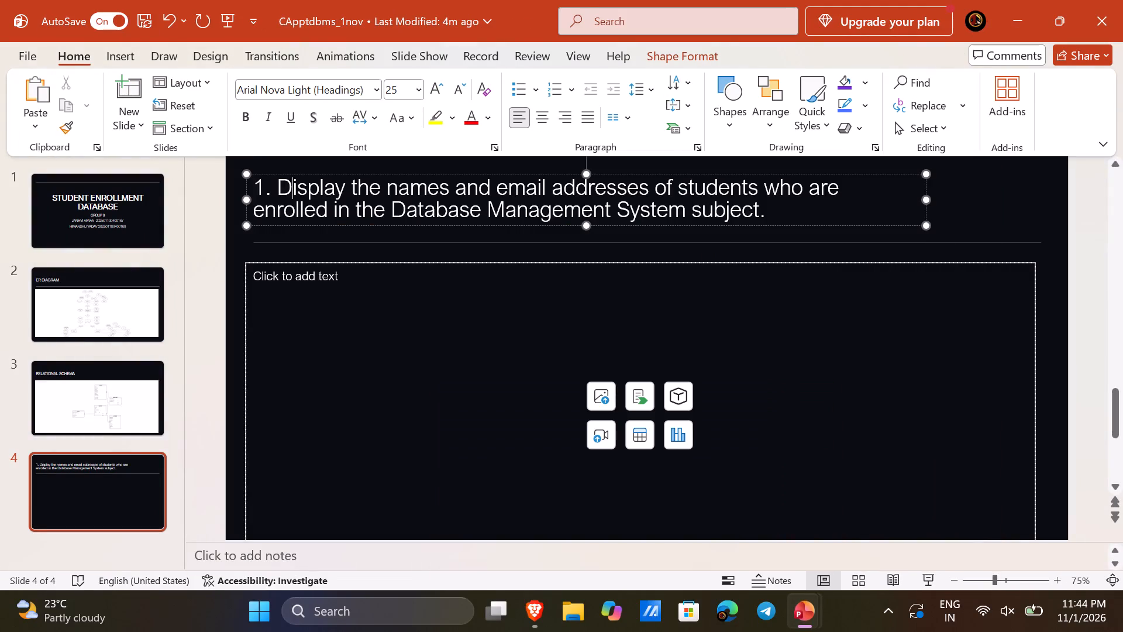
right_click(94, 473)
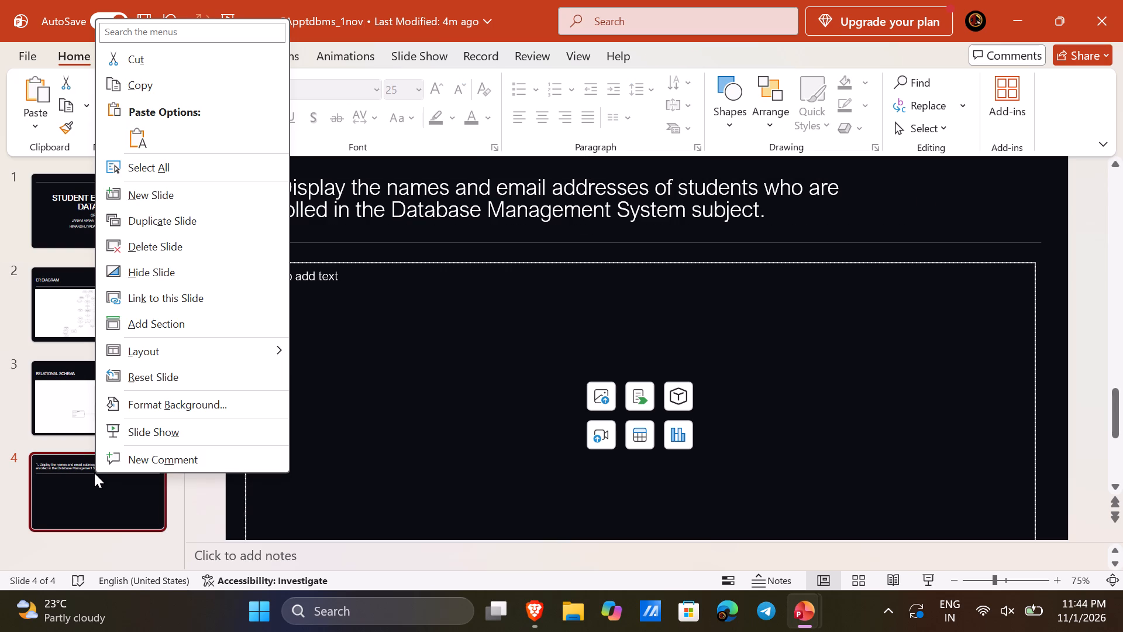
Select the question text following the number "1." in the title of slide 4.
scroll(94, 473, "down", 1)
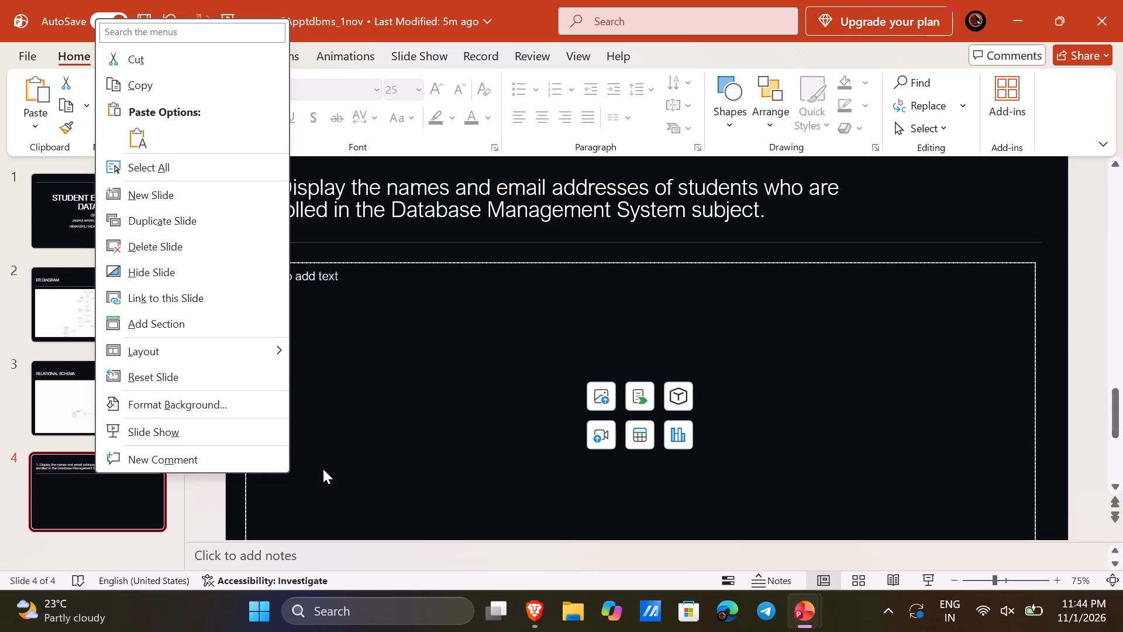
left_click(323, 469)
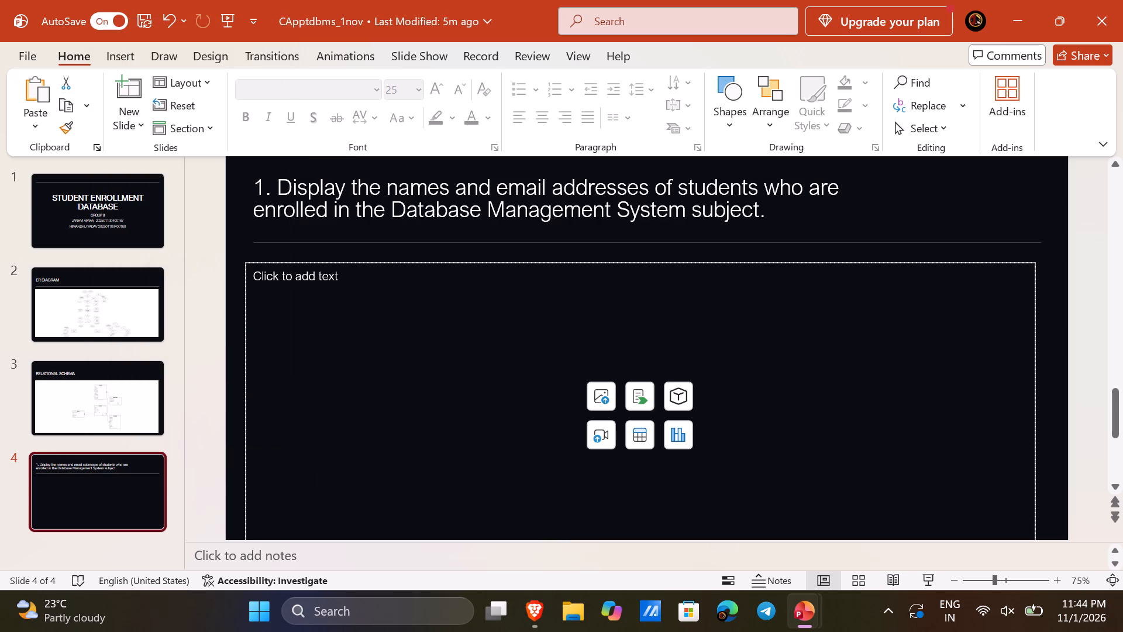
left_click_drag(278, 183, 774, 229)
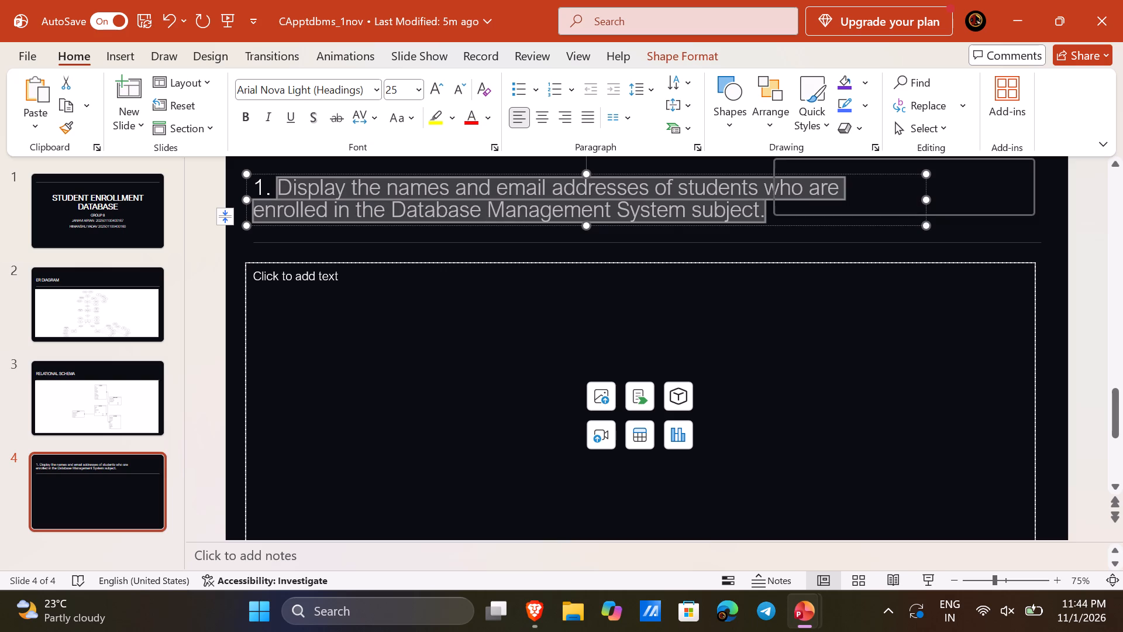
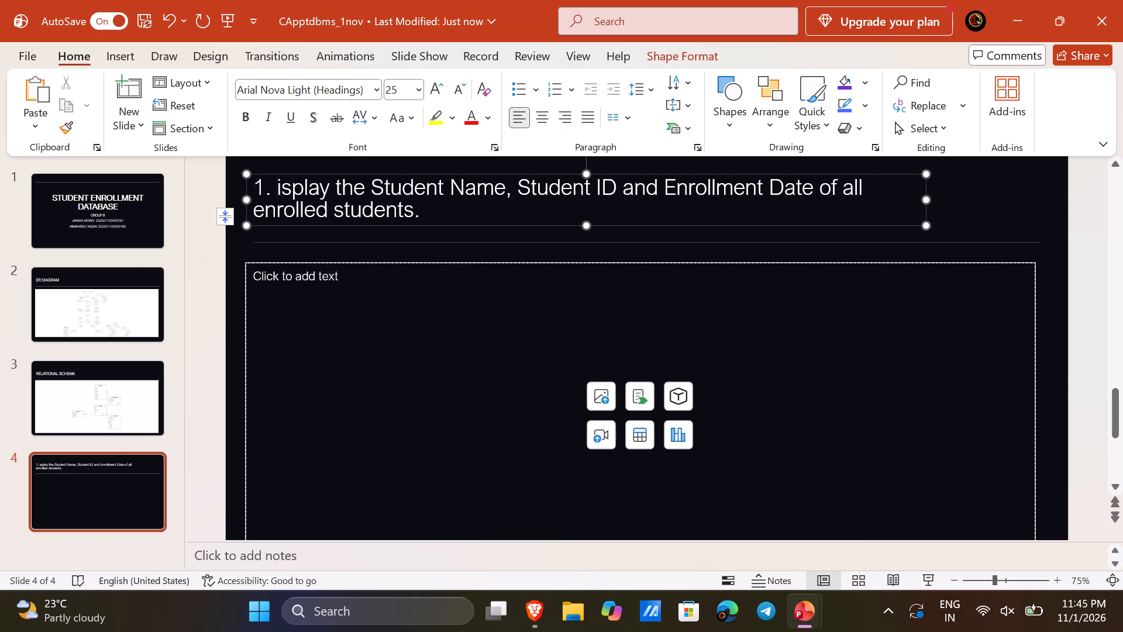
Correct "isplay" to "Display" at the start of the question in slide 4's title.
key("ctrl+d")
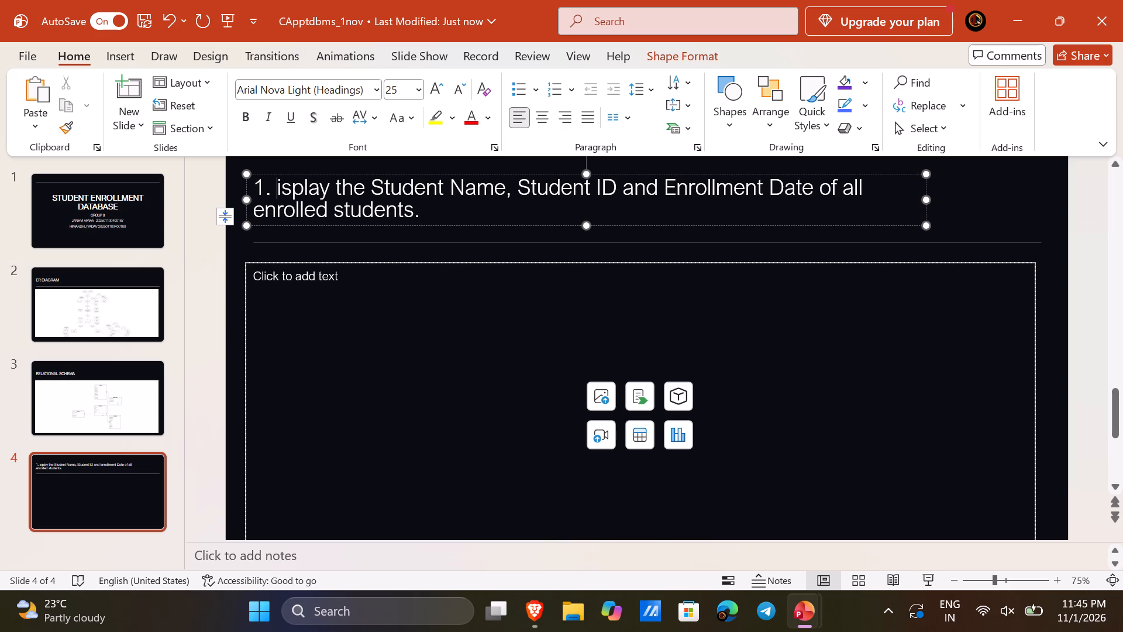
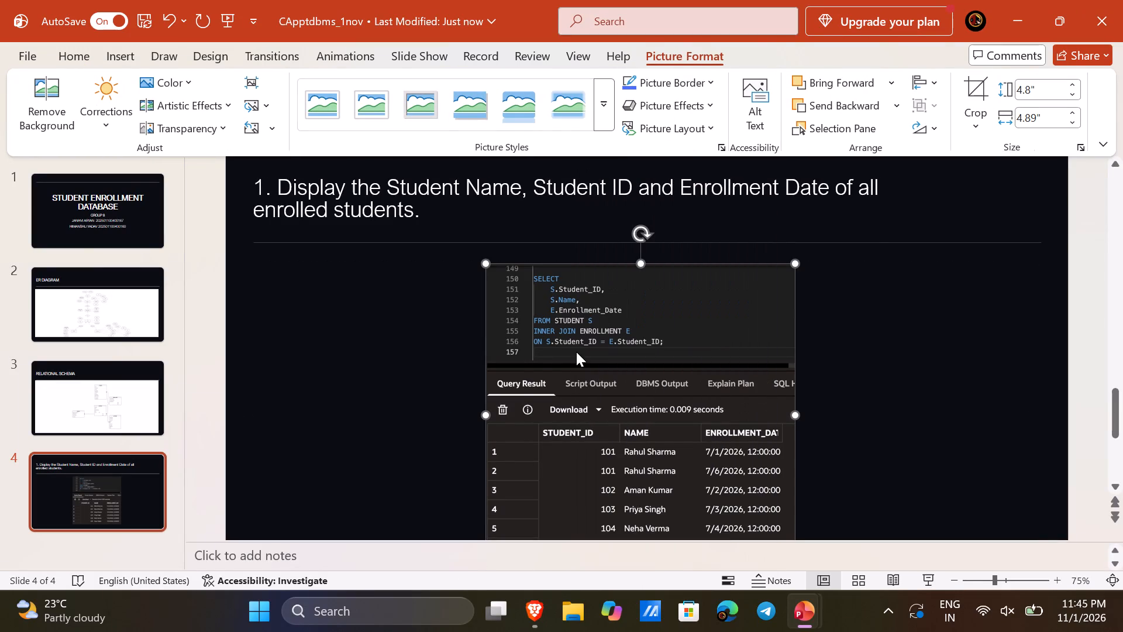
Move slide 4's query screenshot up and to the left so it sits just beneath the question title.
left_click(514, 379)
left_click_drag(600, 393, 536, 363)
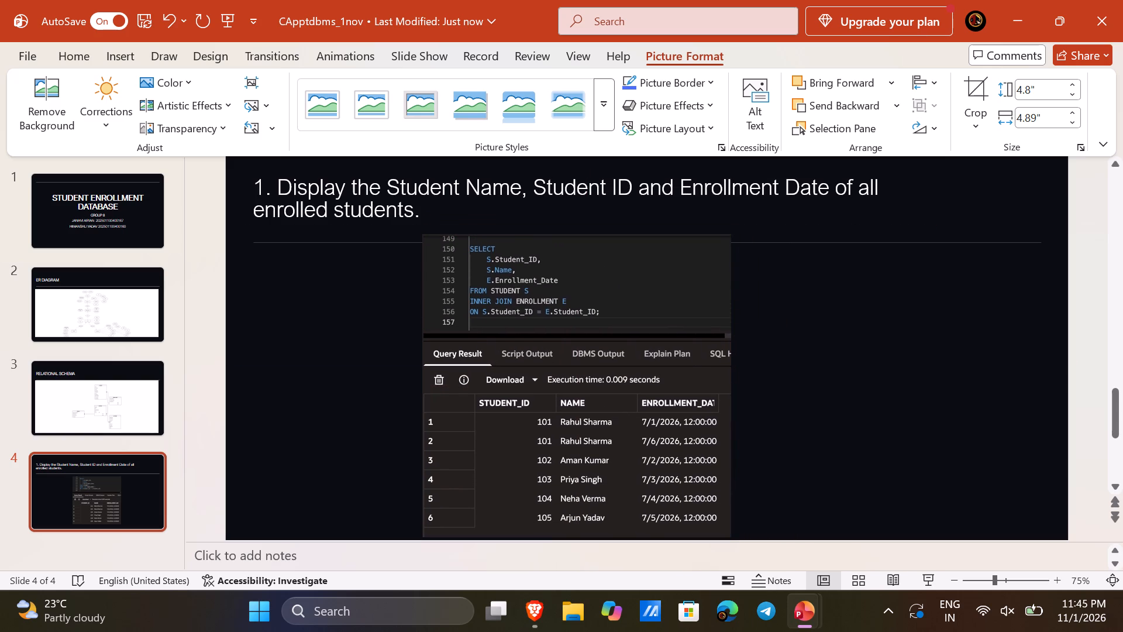
left_click_drag(536, 363, 536, 365)
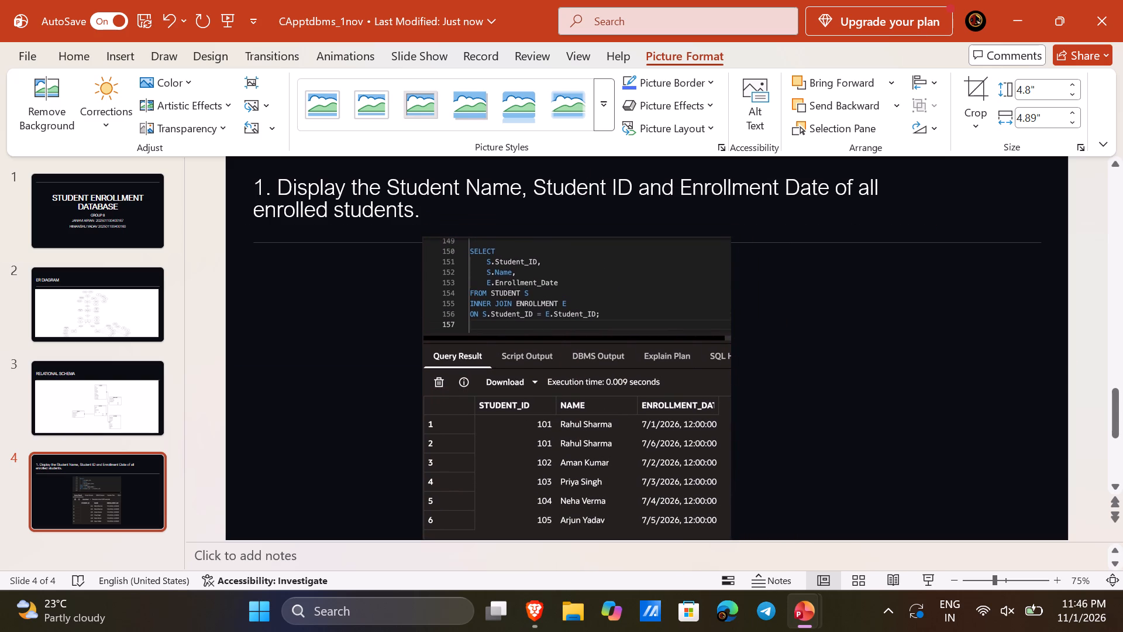
left_click_drag(536, 365, 522, 375)
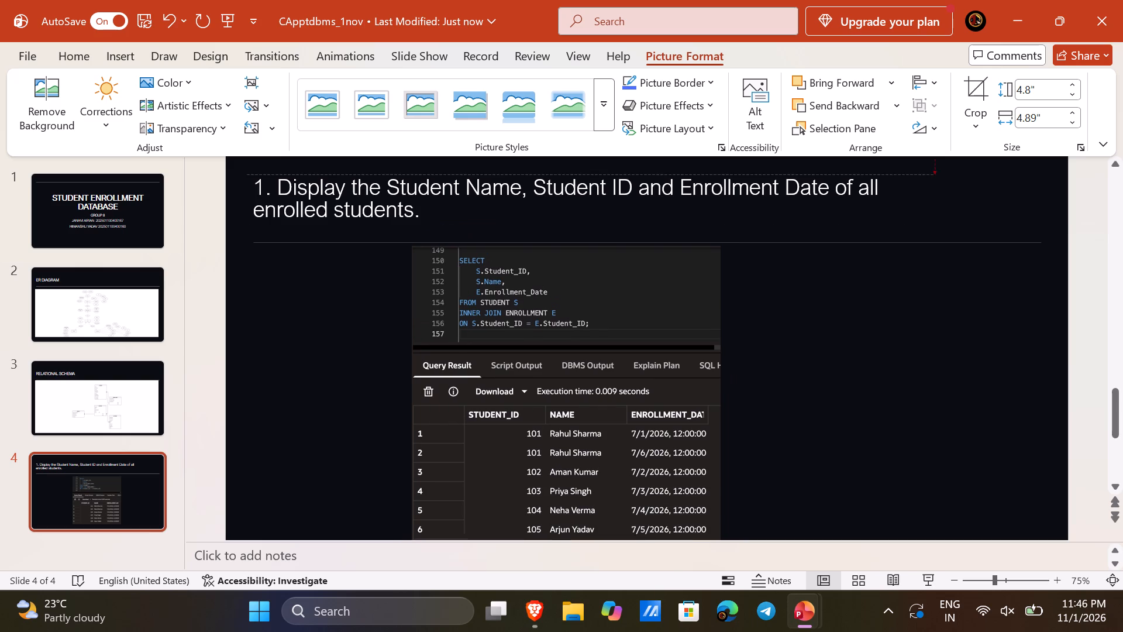
left_click_drag(522, 375, 519, 369)
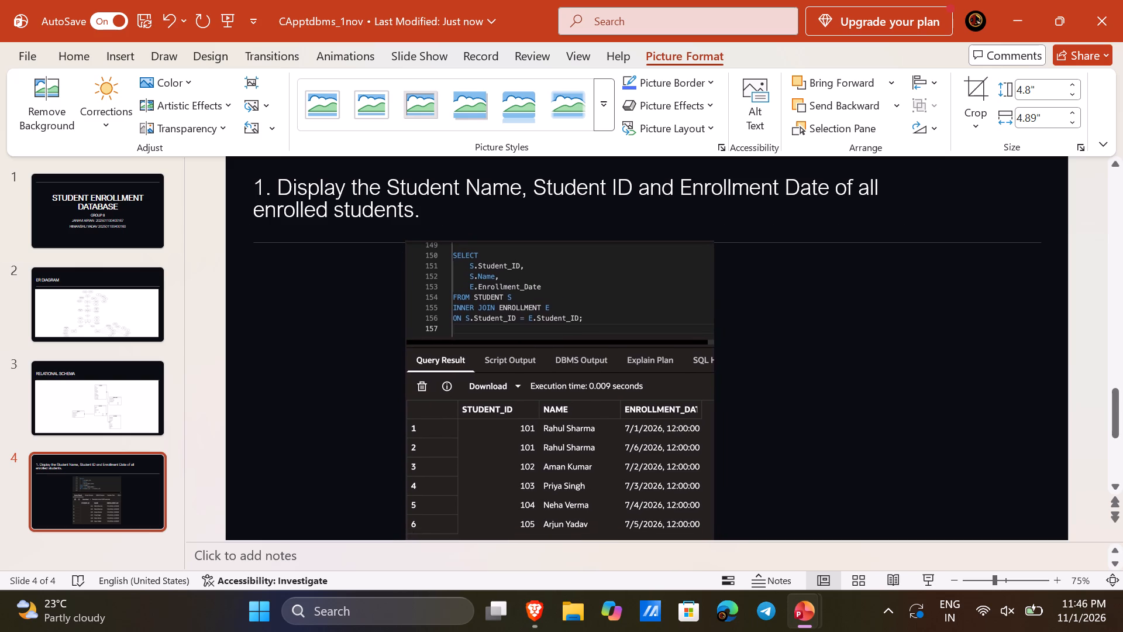
left_click_drag(519, 369, 533, 366)
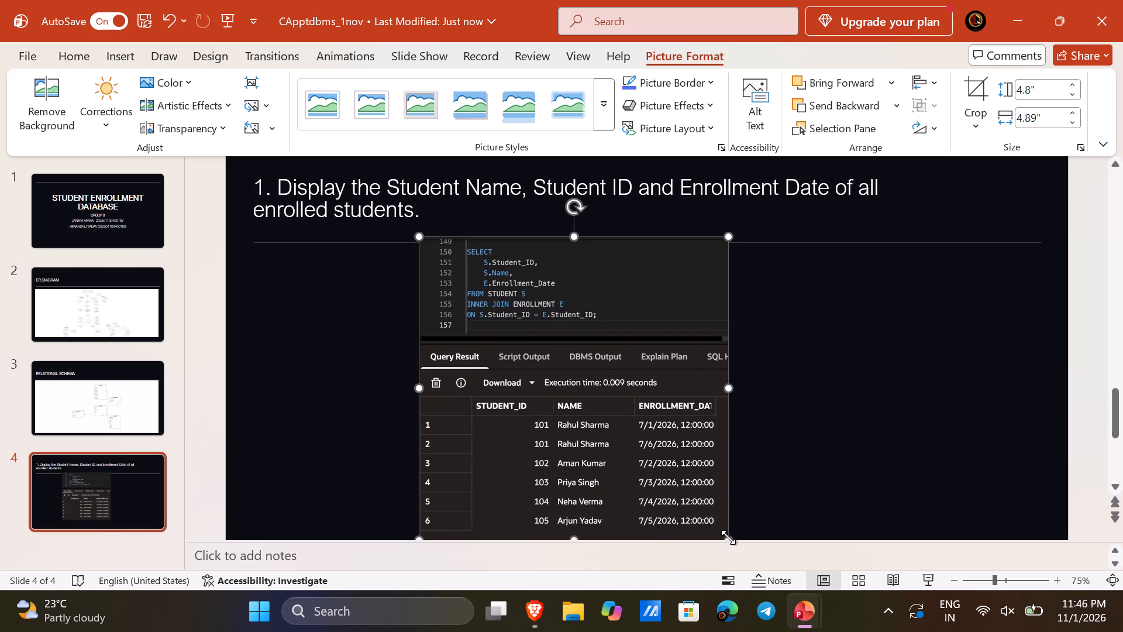
Enlarge slide 4's query screenshot proportionally to about 5.28" high by 5.38" wide.
left_click_drag(728, 537, 725, 528)
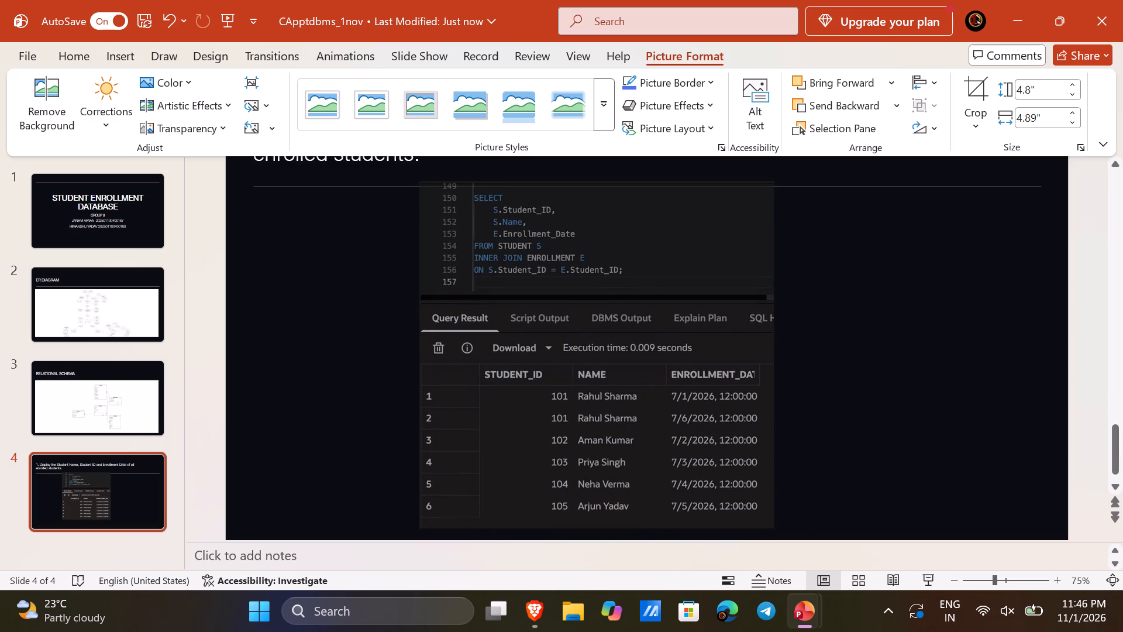
left_click_drag(725, 528, 695, 527)
right_click(586, 437)
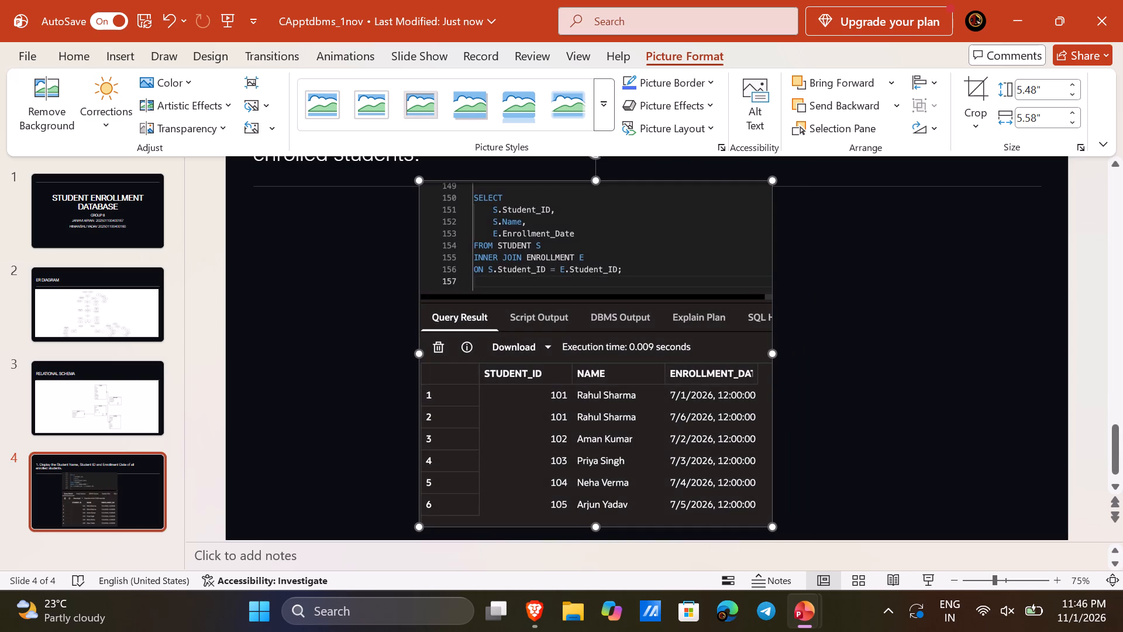
left_click(506, 408)
left_click_drag(775, 527, 774, 518)
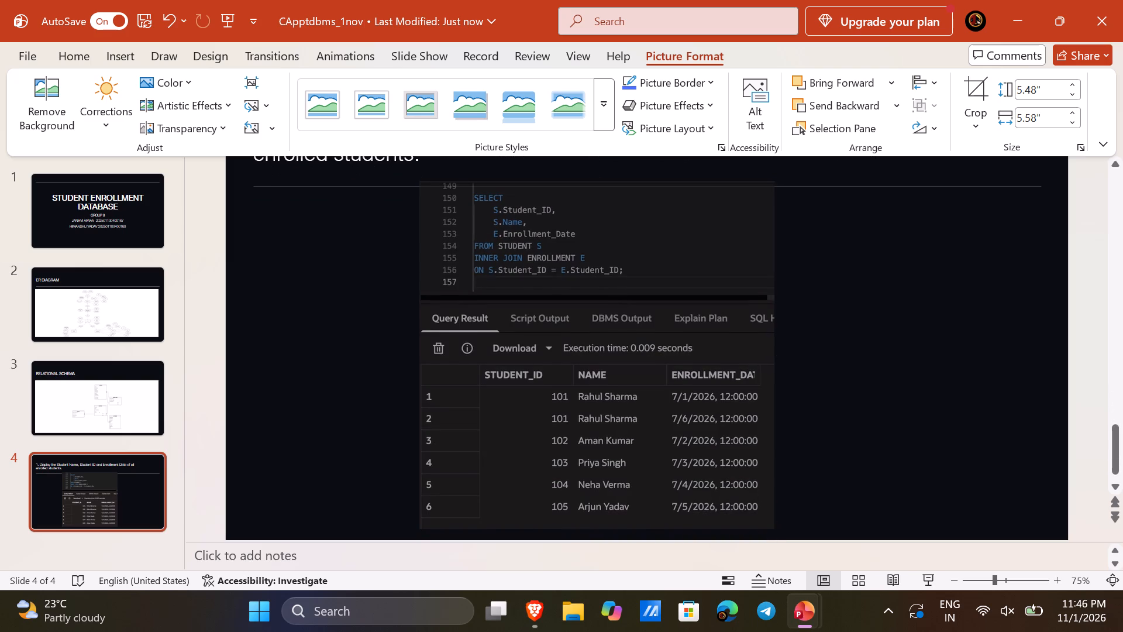
left_click_drag(774, 518, 759, 513)
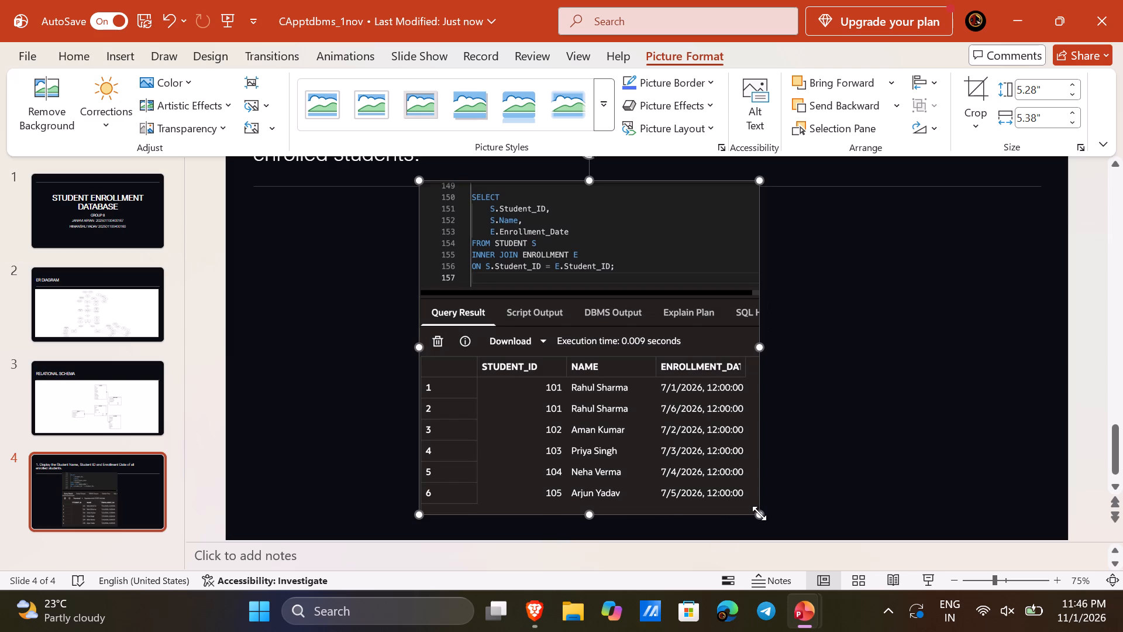
right_click(616, 394)
scroll(616, 394, "up", 1)
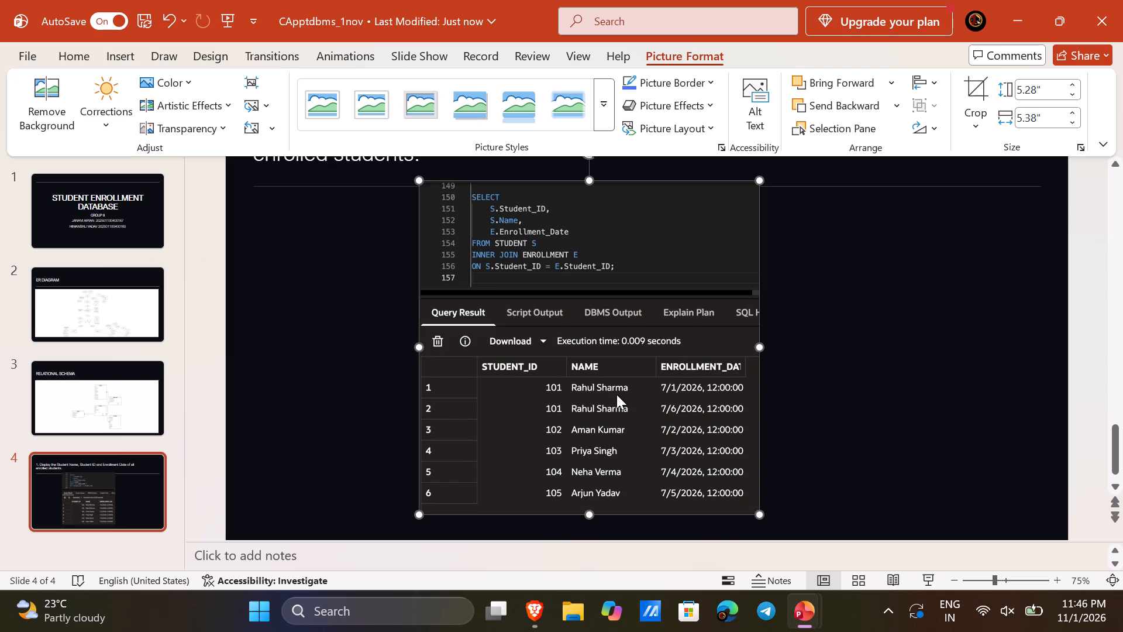
scroll(616, 394, "up", 1)
left_click(293, 337)
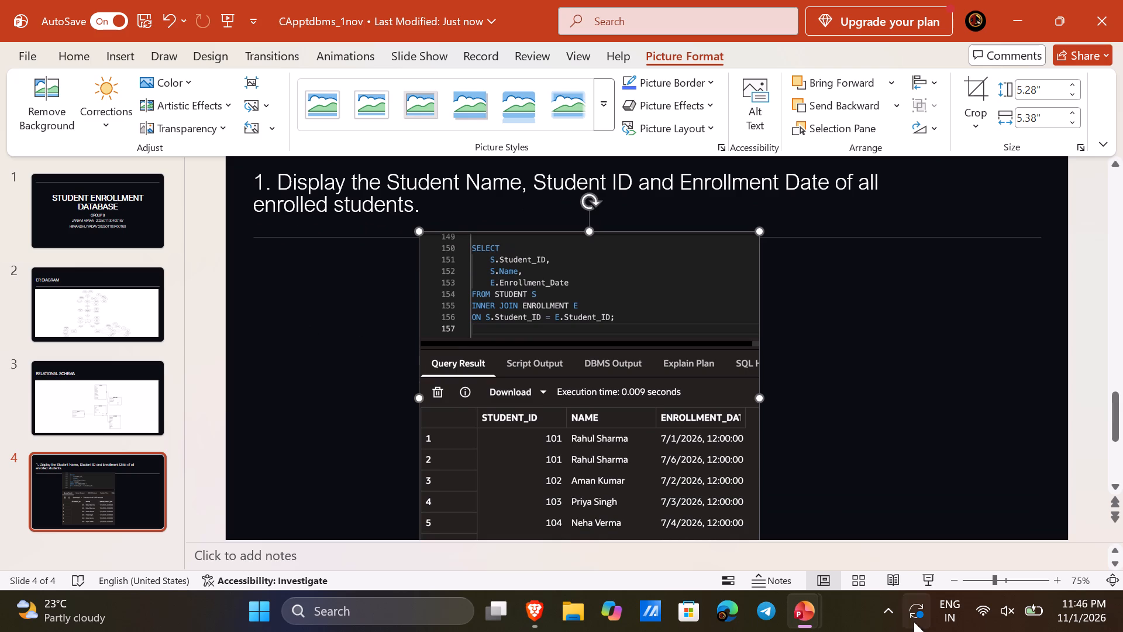
Check the Queries slide in the Public Health Vaccination presentation and return to the Student Enrollment Database presentation.
left_click(875, 521)
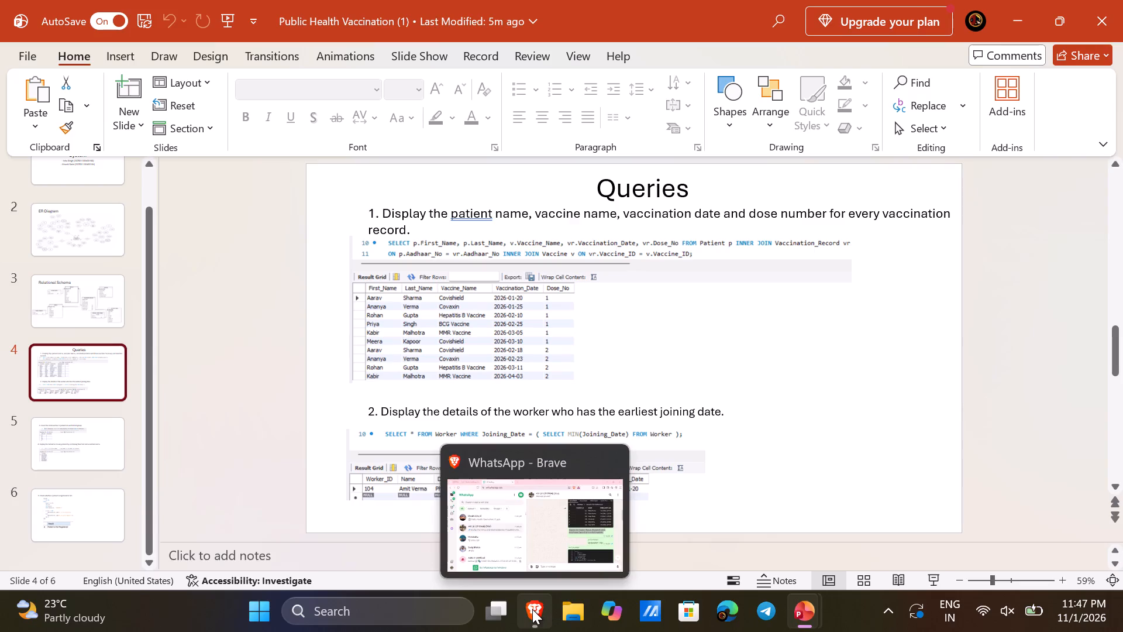
left_click(725, 546)
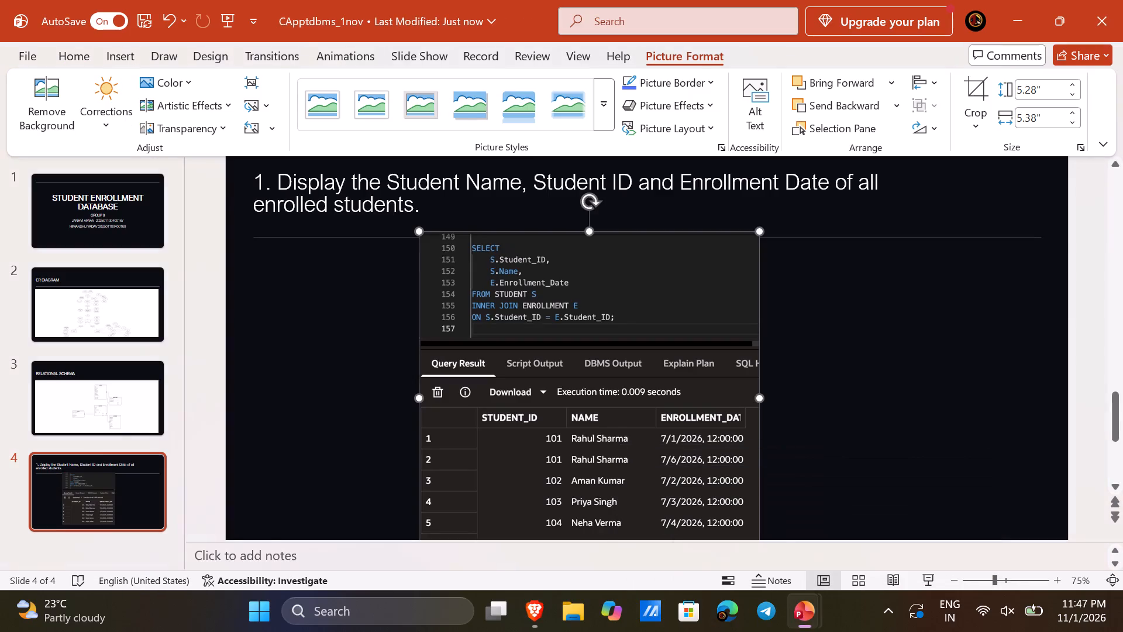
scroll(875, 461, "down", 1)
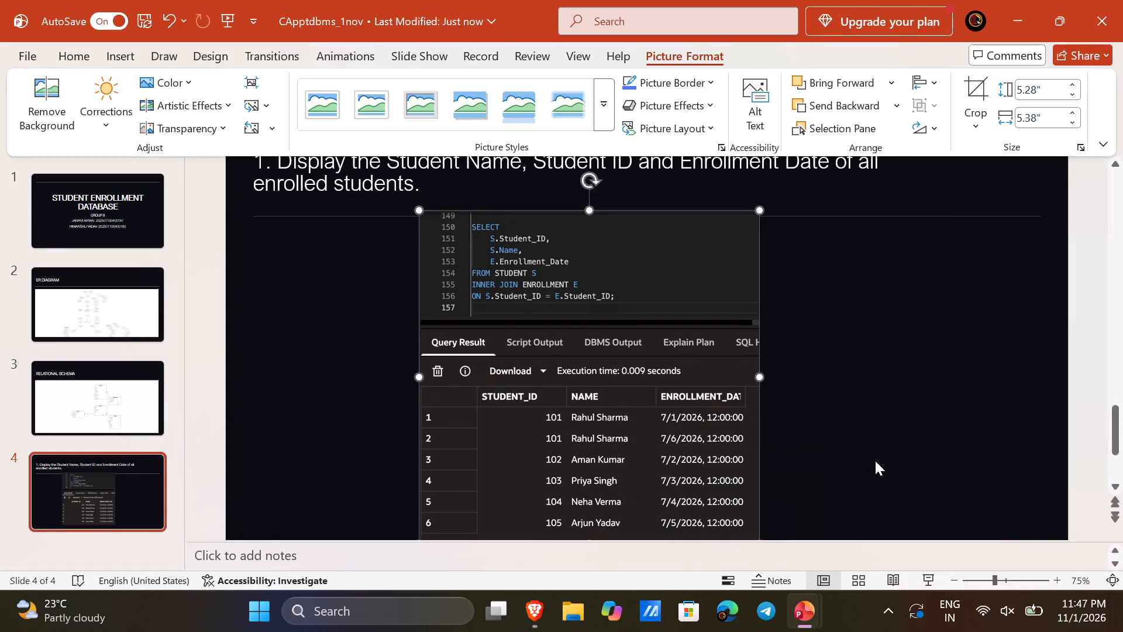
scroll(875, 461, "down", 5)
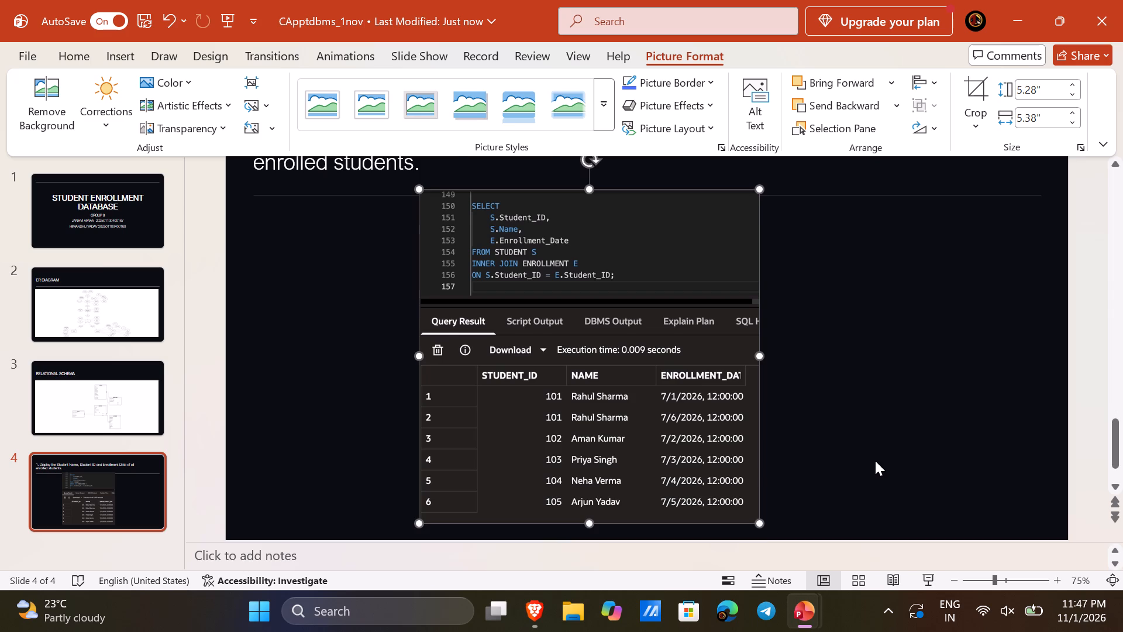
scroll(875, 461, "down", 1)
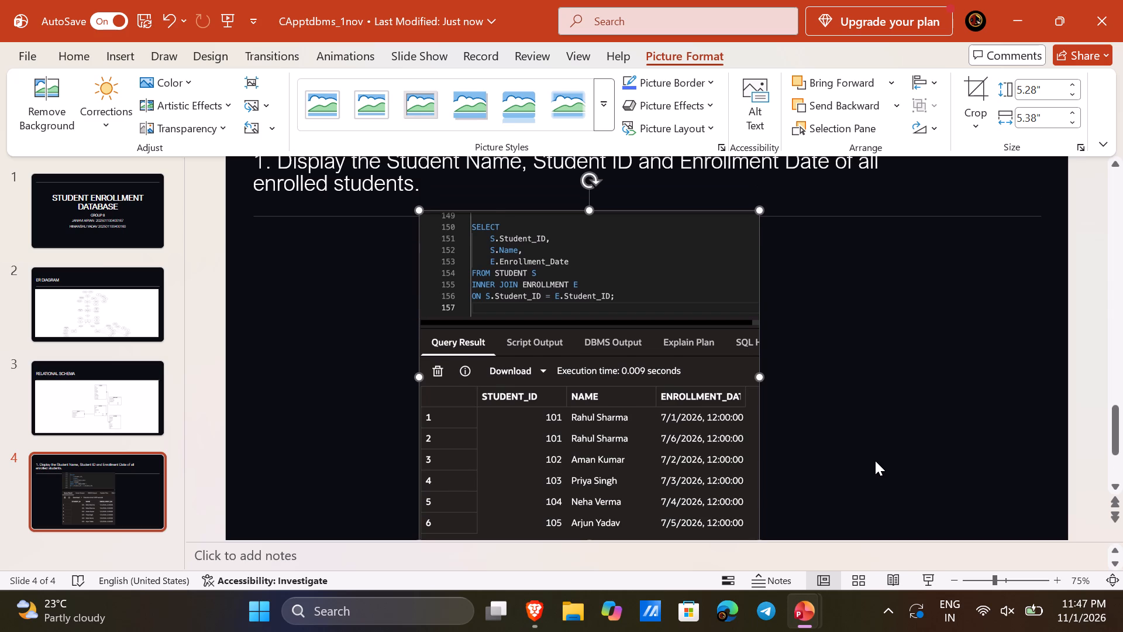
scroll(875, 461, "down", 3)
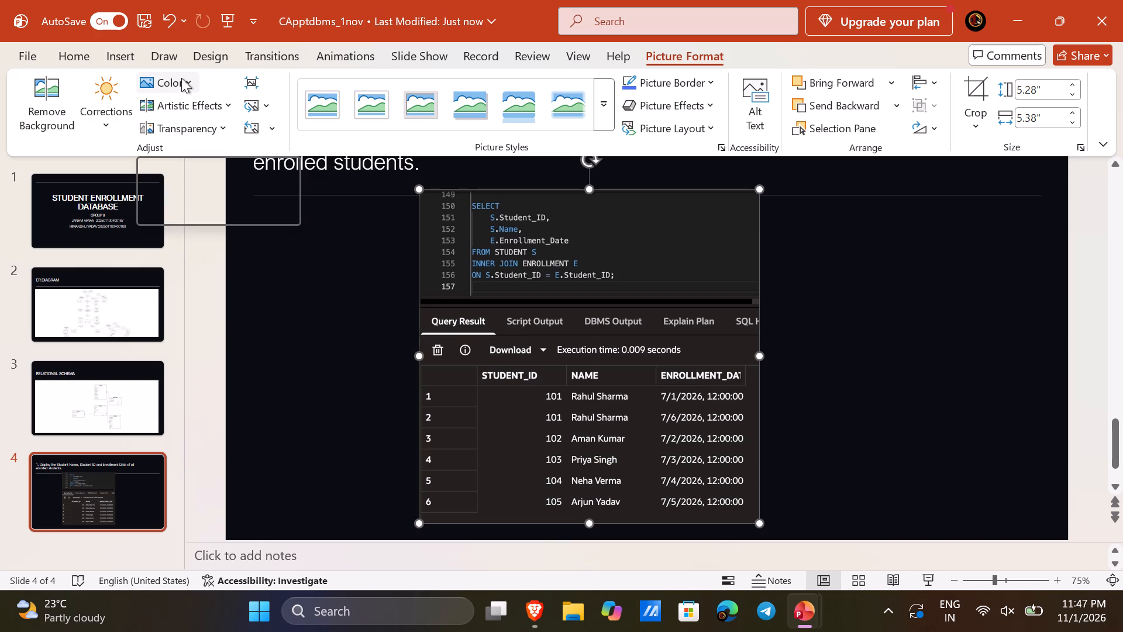
Add a new blank title-and-content slide after slide 4.
left_click(67, 49)
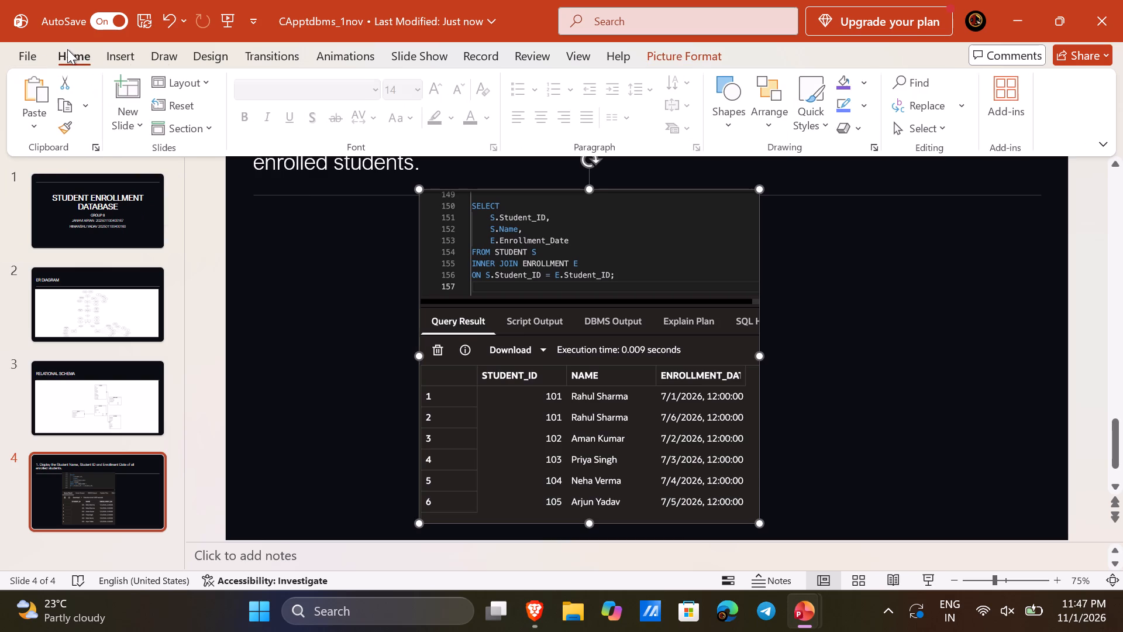
left_click(130, 99)
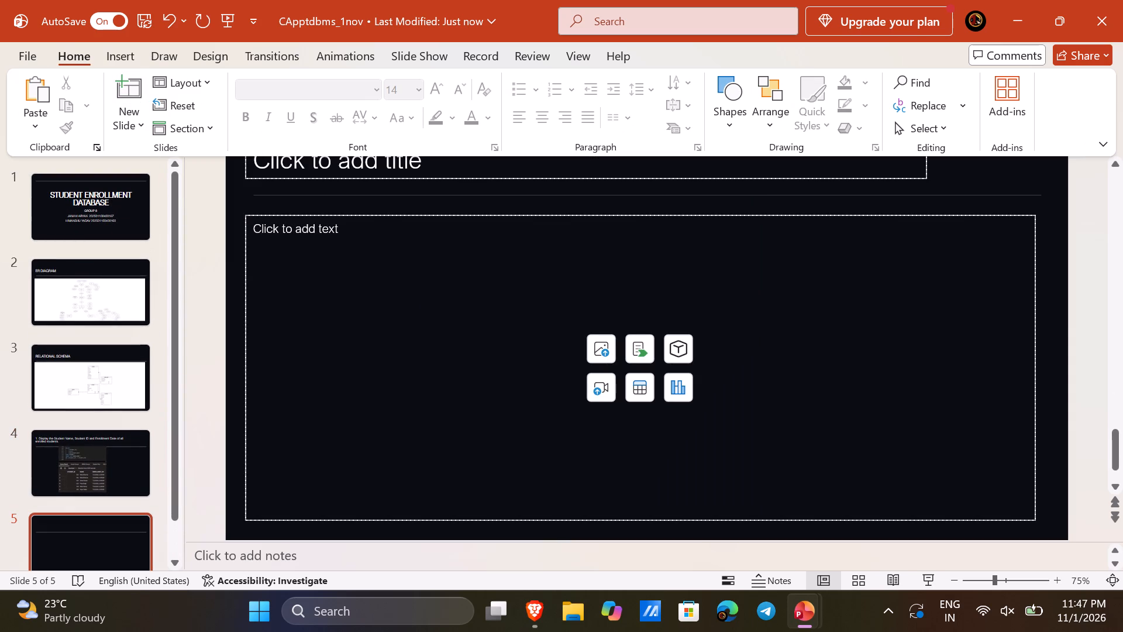
scroll(437, 210, "up", 1)
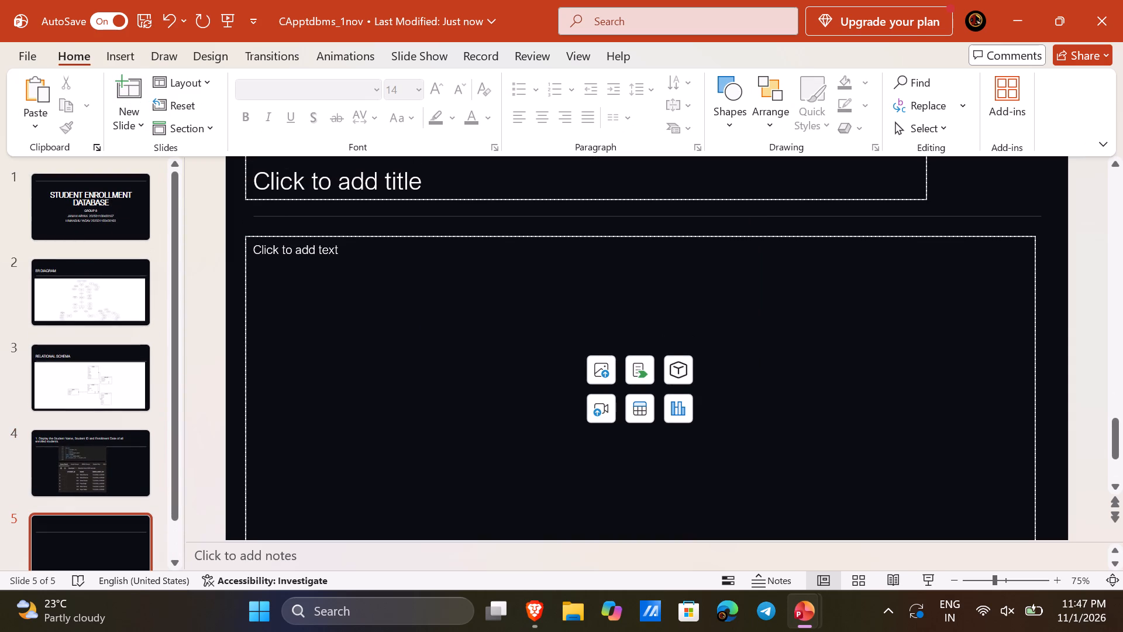
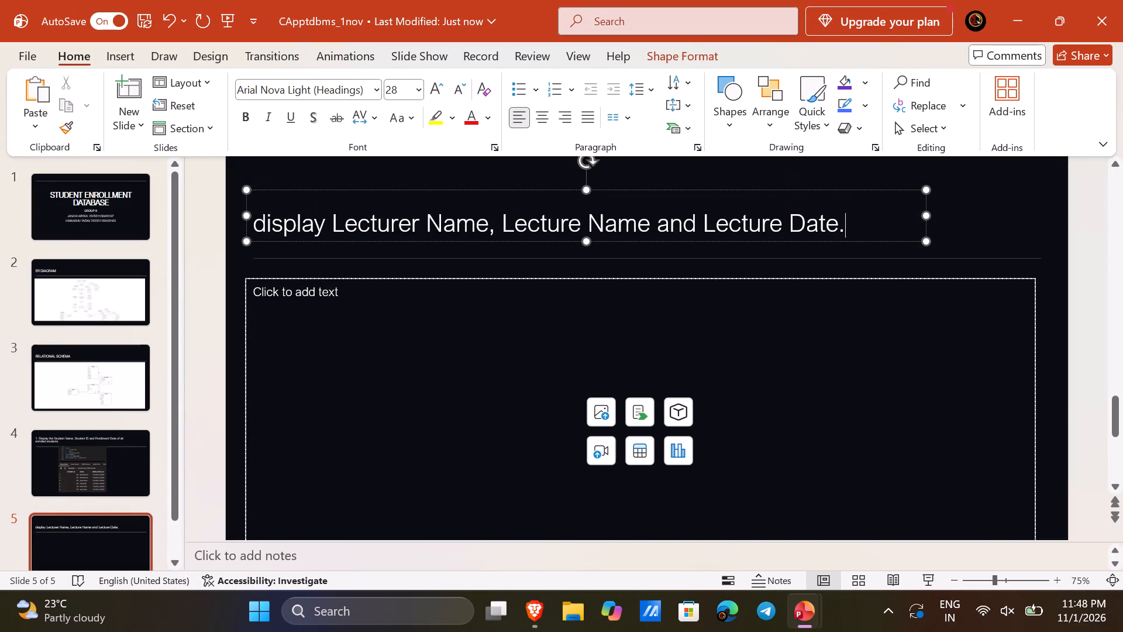
Number slide 5's question title by adding "2. " at its start, and delete the lowercase "d" of "display".
left_click(254, 222)
type("2.")
key("space")
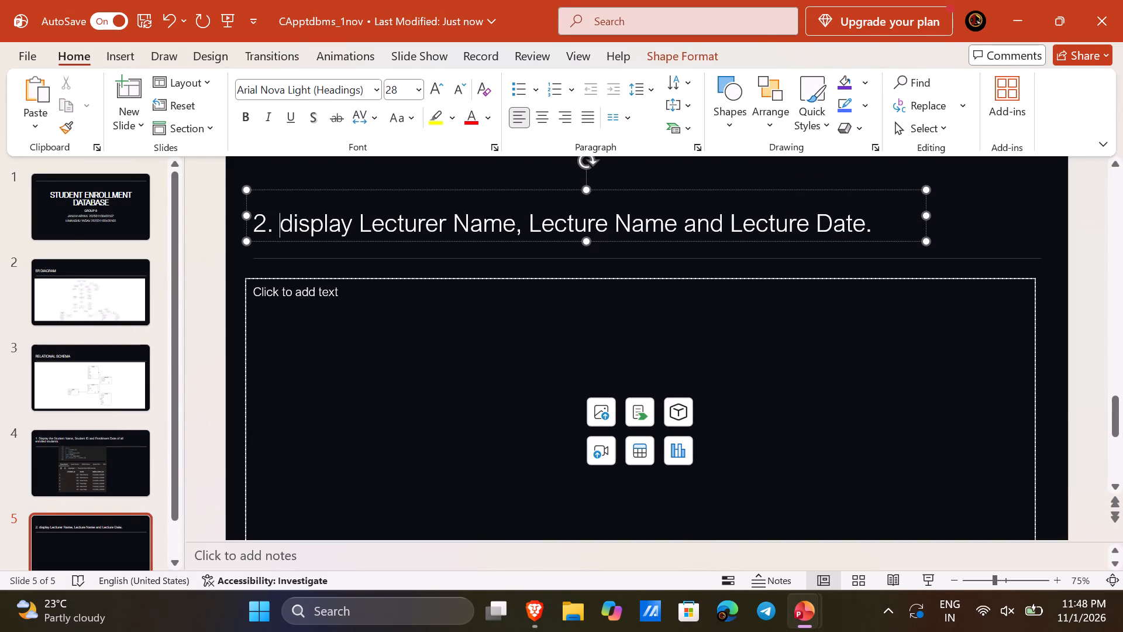
key("Right")
key("BackSpace")
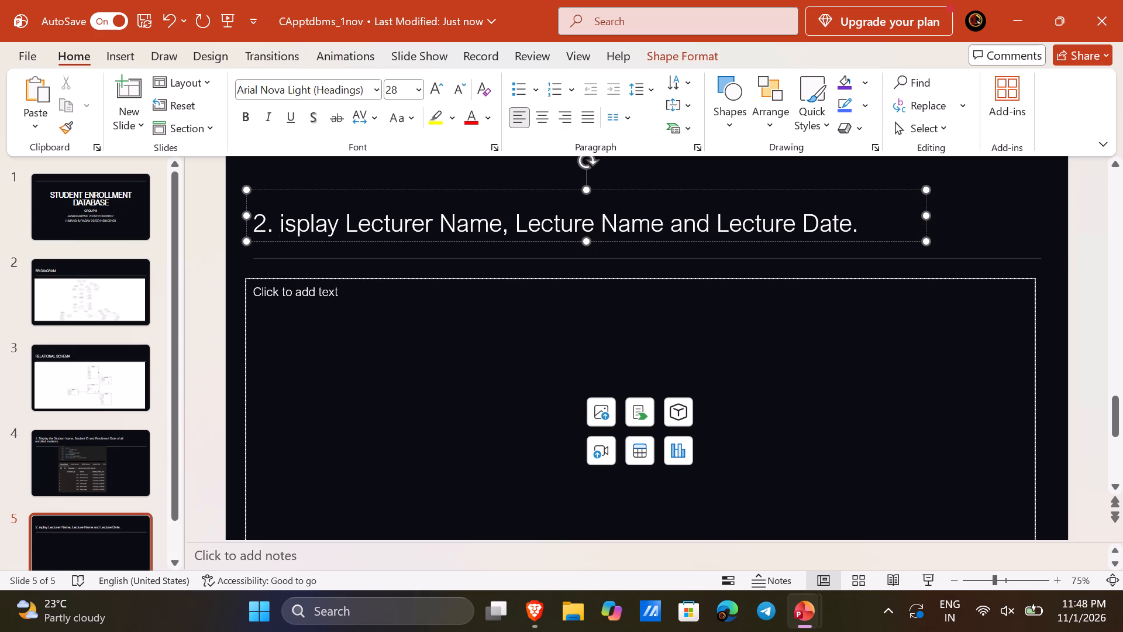
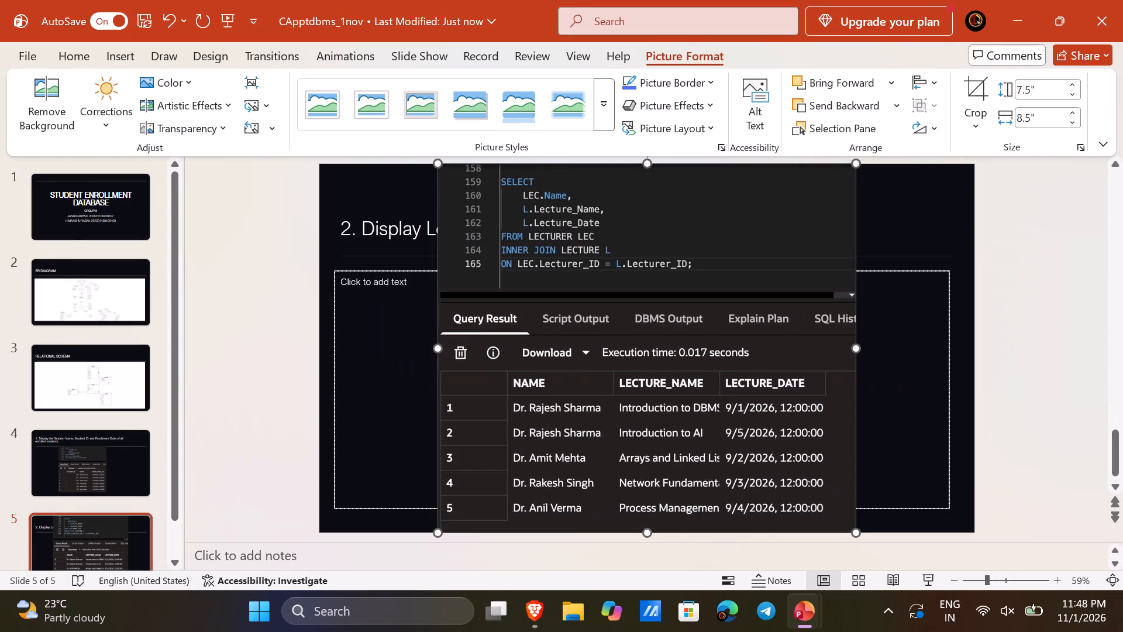
Shrink slide 5's query screenshot to about 4.58" high by 5.2" wide and place it below the title, within the content area.
left_click_drag(858, 531, 649, 389)
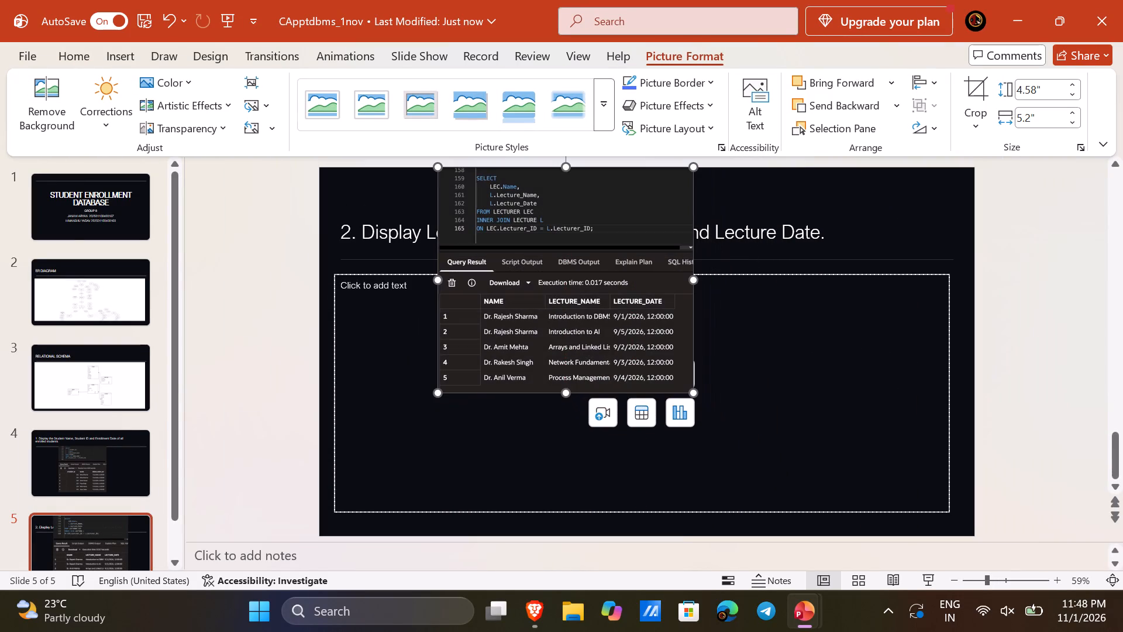
left_click_drag(553, 287, 583, 403)
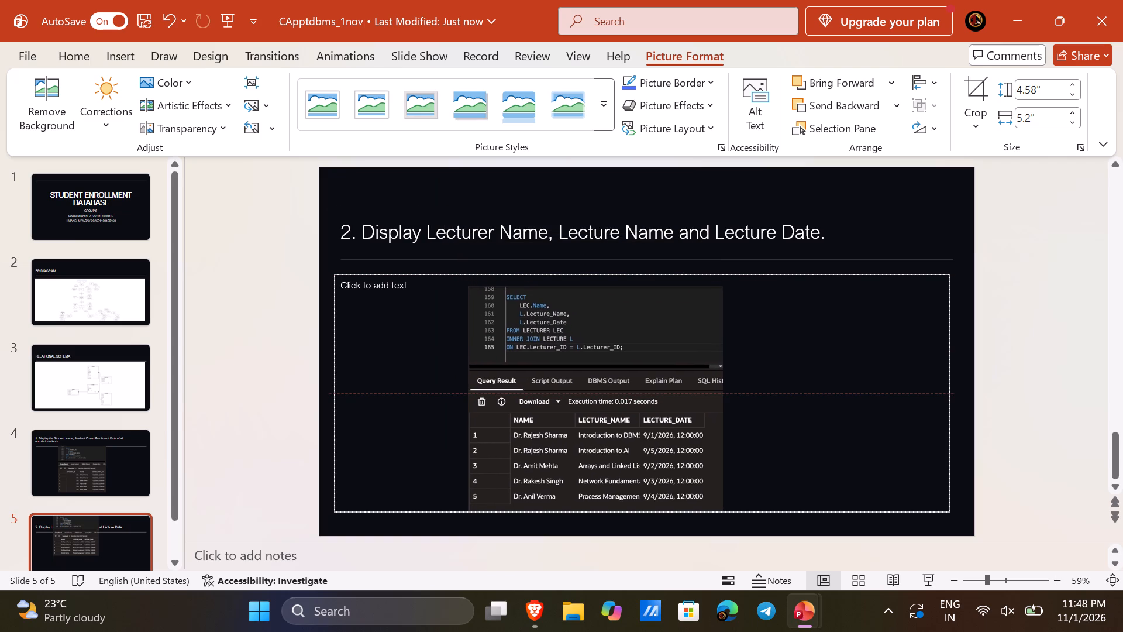
left_click_drag(583, 403, 583, 404)
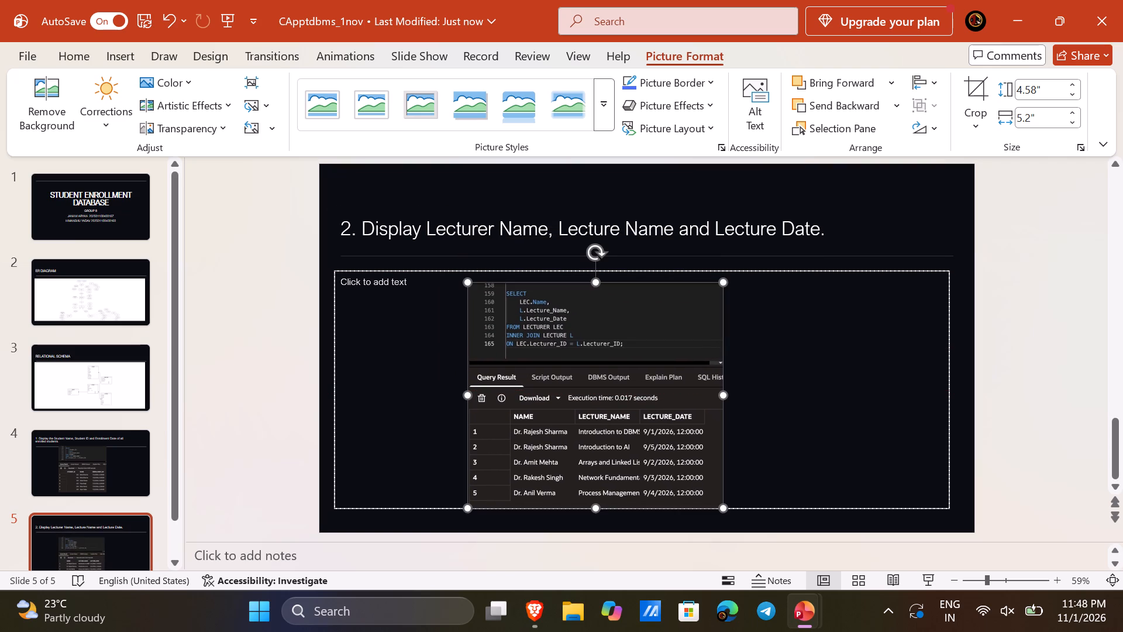
scroll(60, 361, "down", 2)
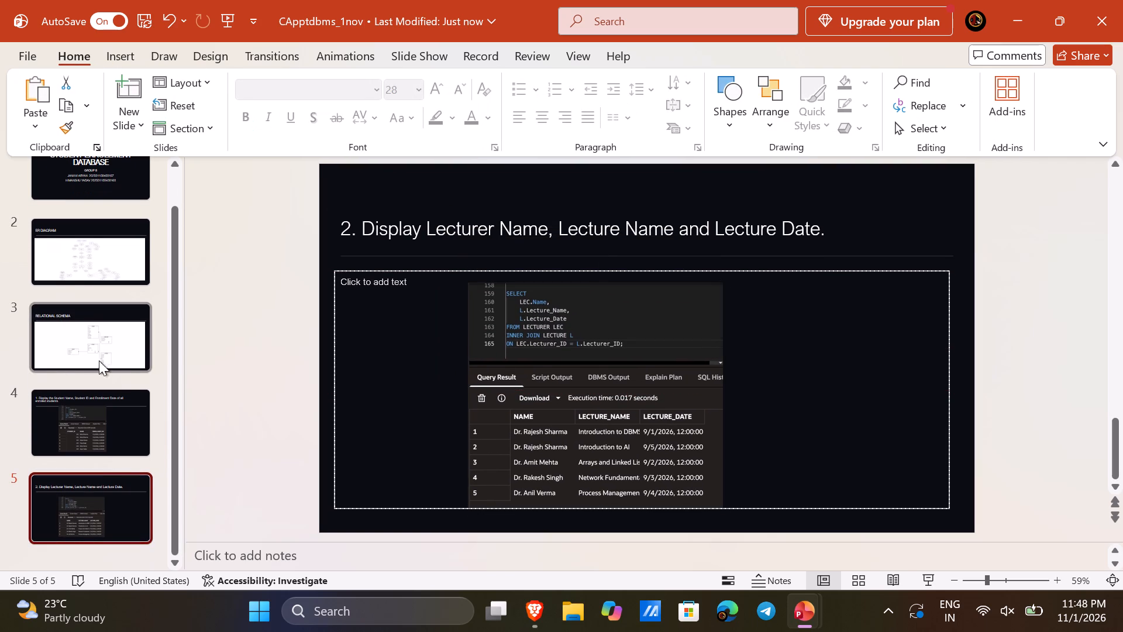
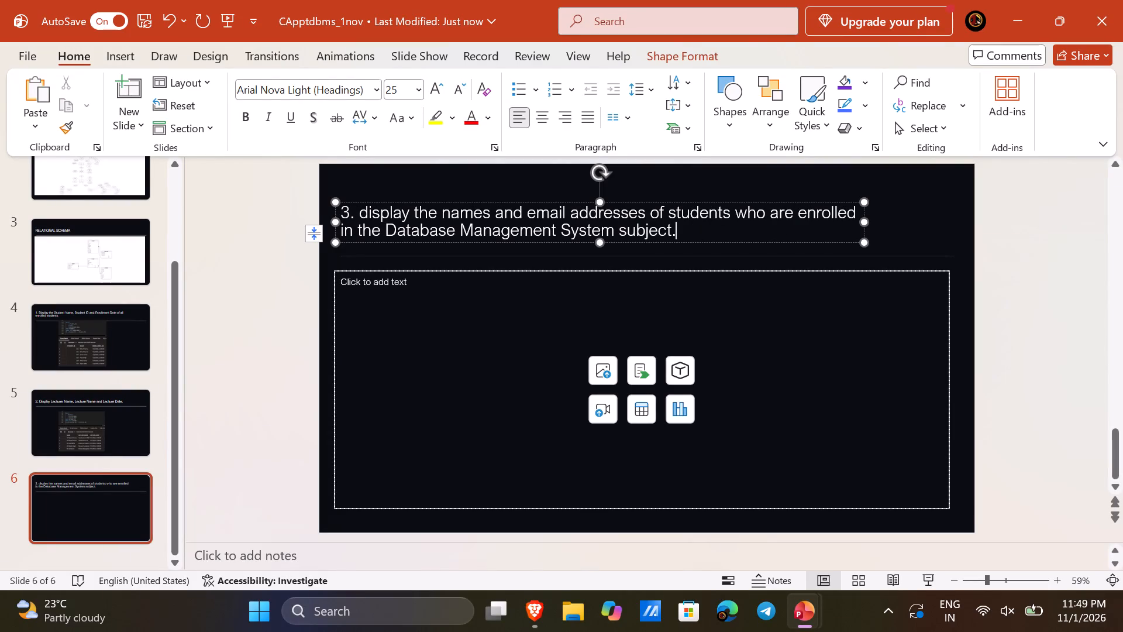
Place the text cursor right after the lowercase "d" of "display" in slide 6's question title.
left_click(367, 209)
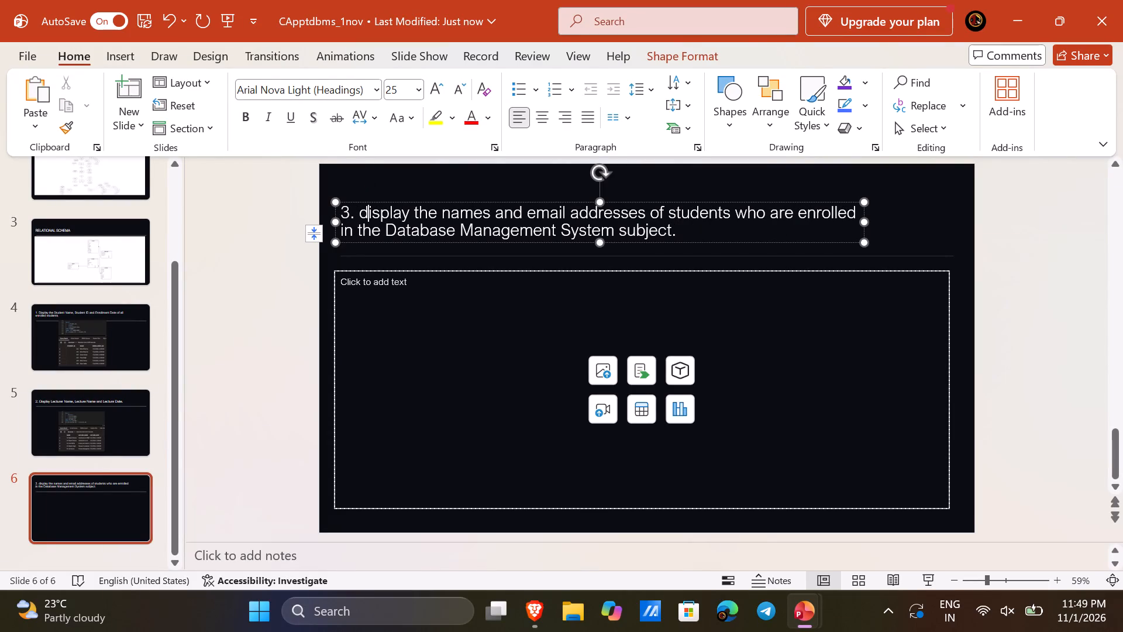
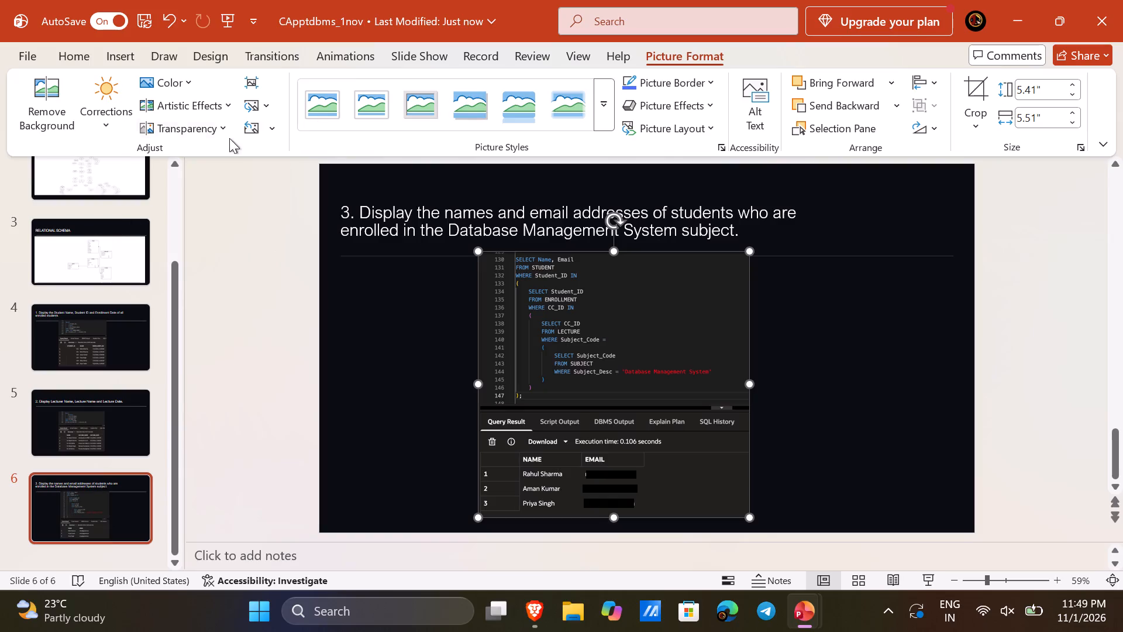
Add a new slide after slide 6 for the next query question.
left_click(70, 44)
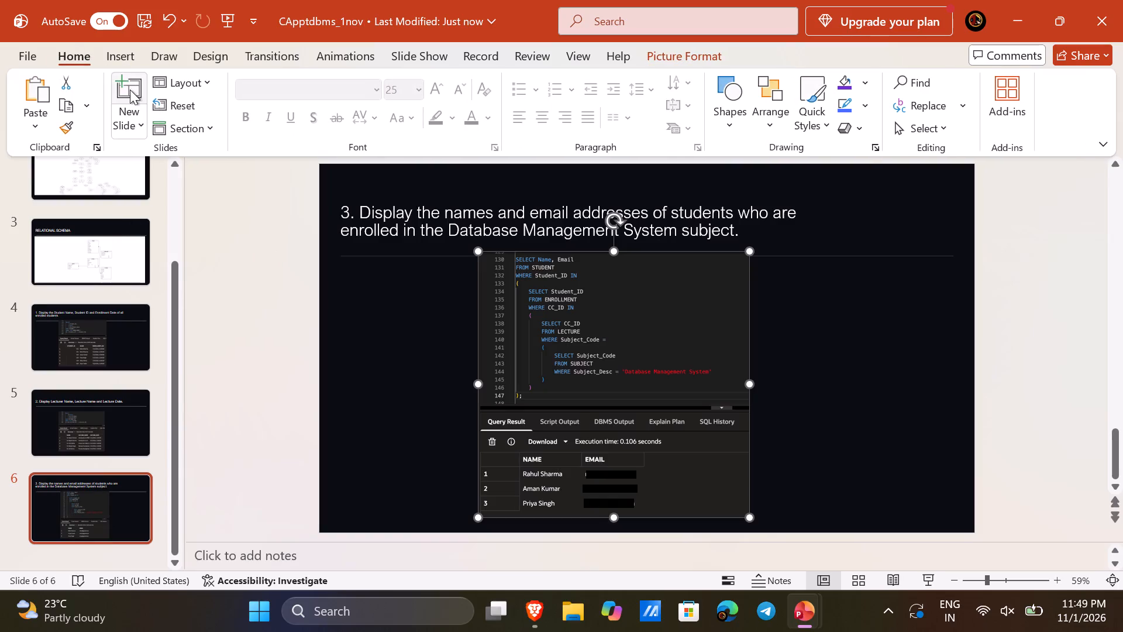
Add a new slide after the third question's slide and start its title with the question number.
left_click(130, 90)
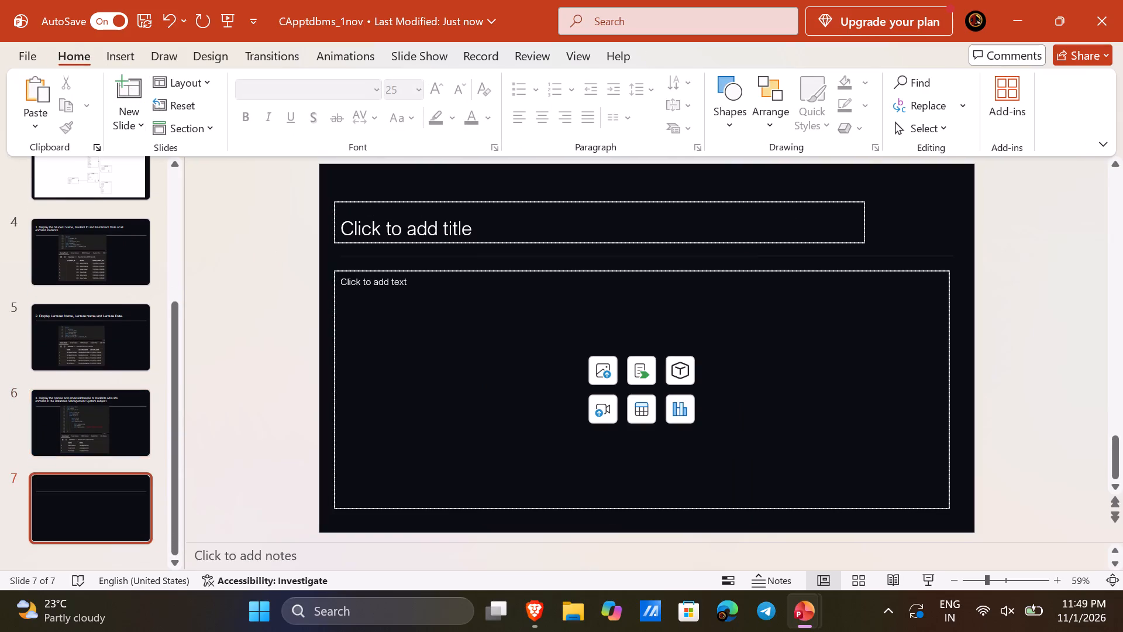
left_click(344, 223)
type("34")
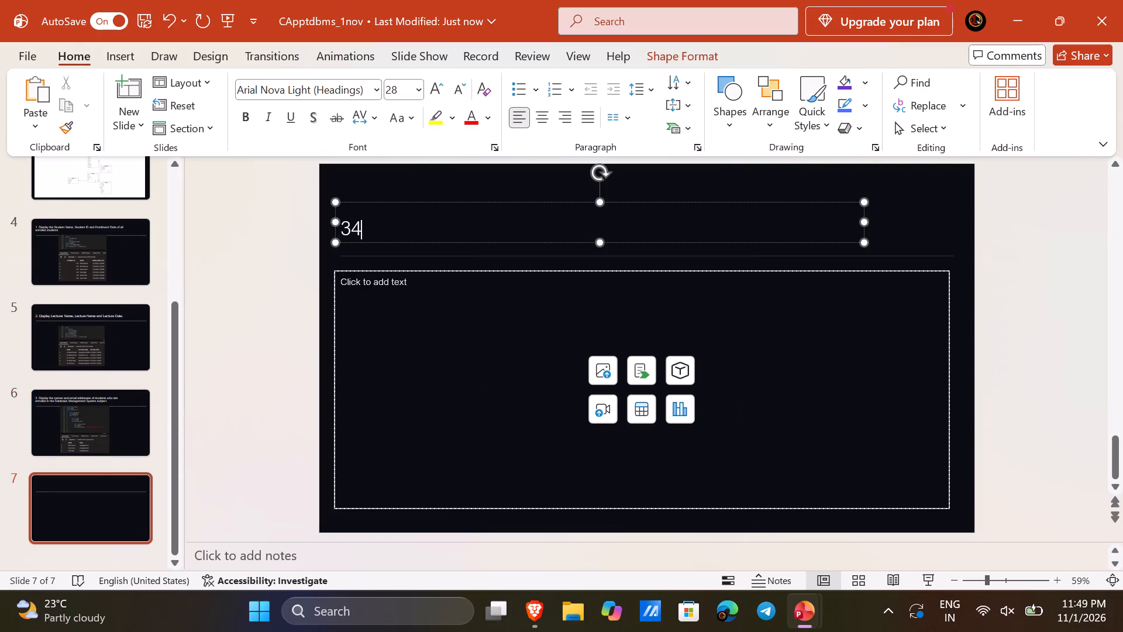
key("period")
key("BackSpace")
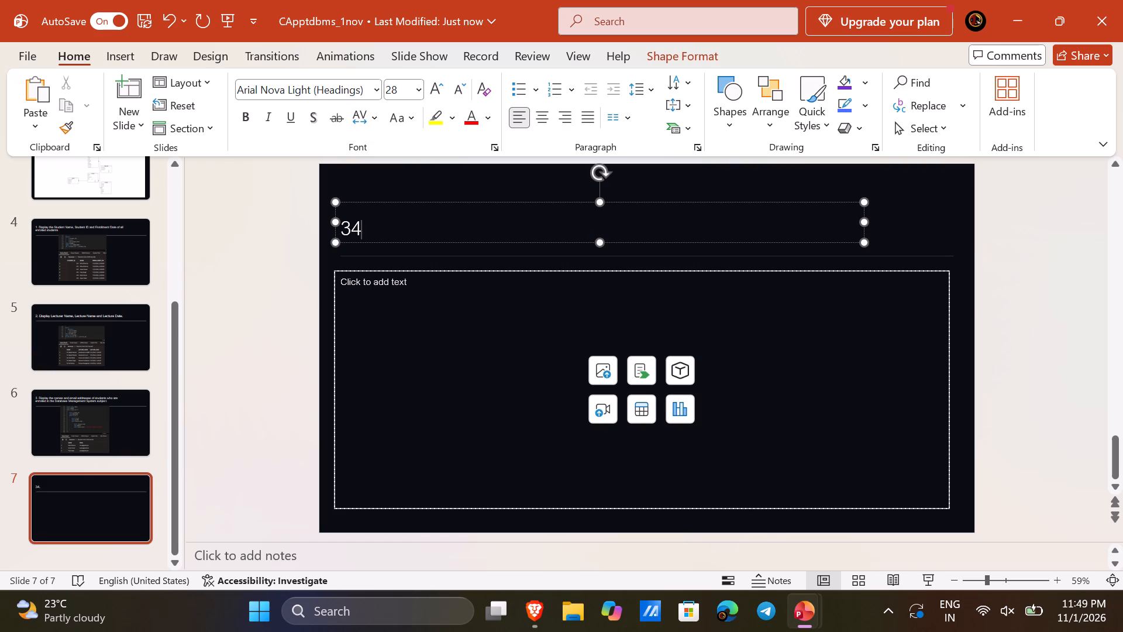
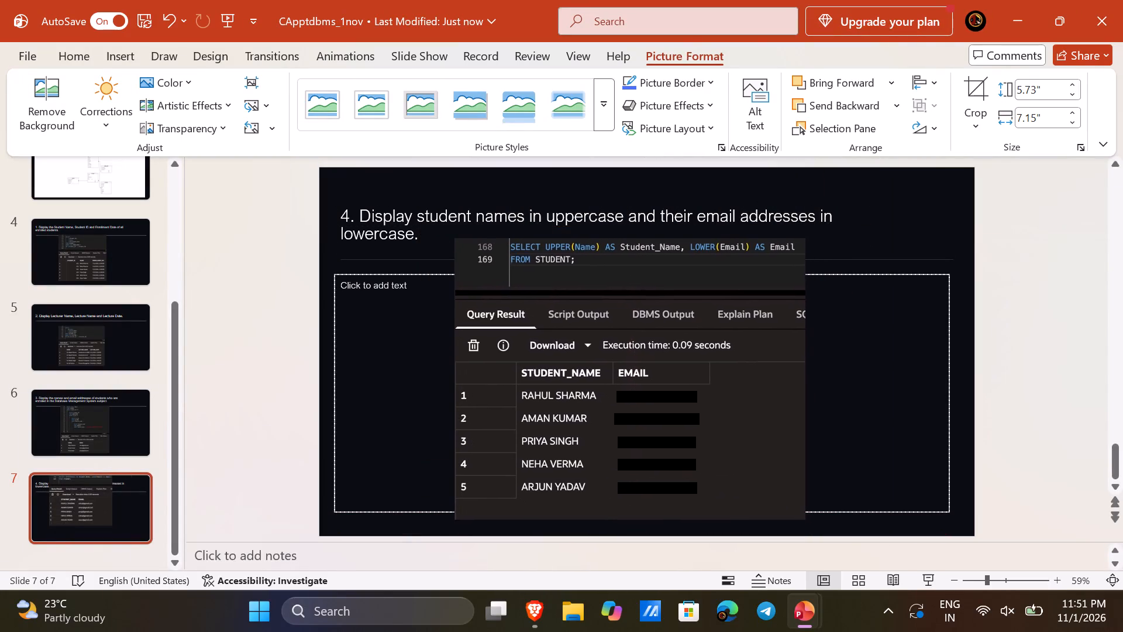
Shrink the query screenshot on the fourth question's slide to about 5.54" high by 6.91" wide and center it below the title.
left_click_drag(602, 390, 584, 391)
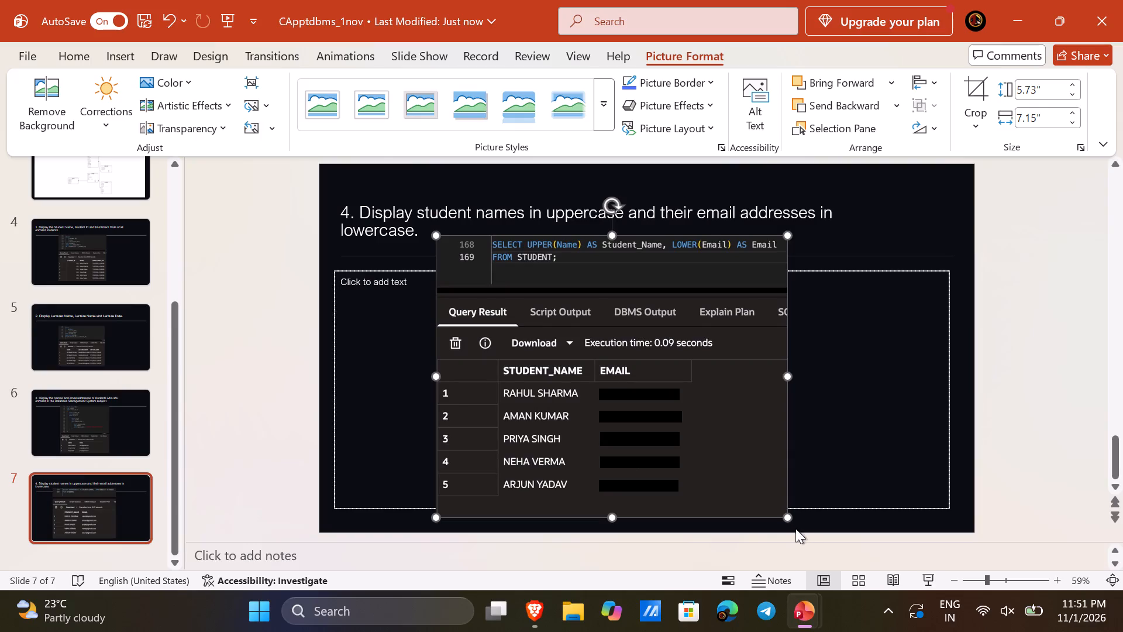
left_click_drag(786, 516, 776, 510)
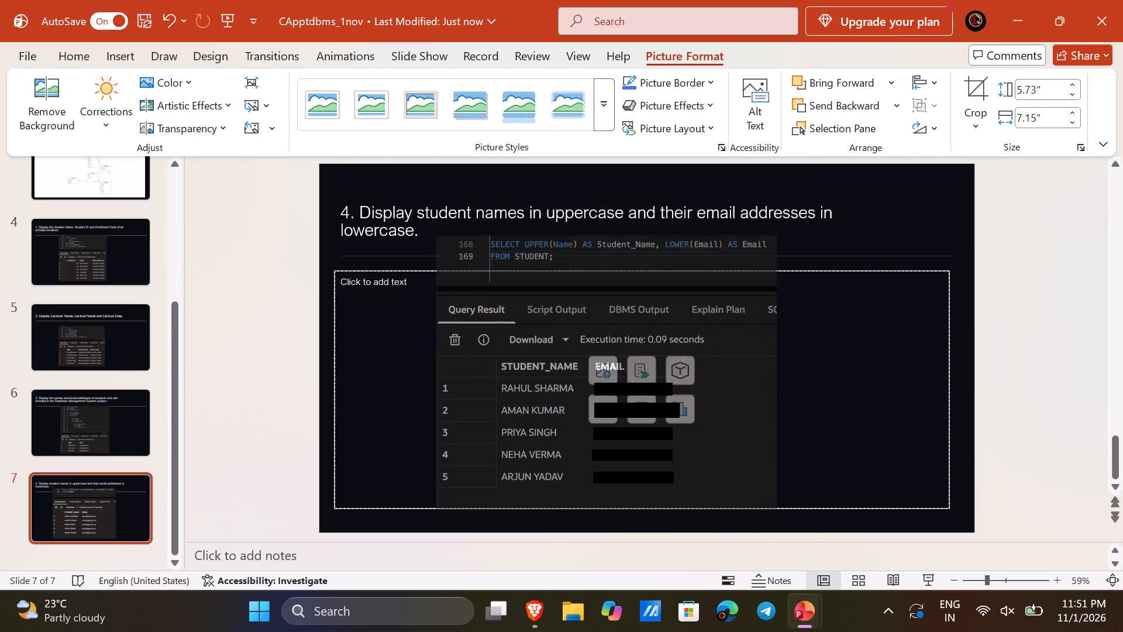
left_click_drag(776, 510, 775, 509)
left_click_drag(612, 409, 622, 413)
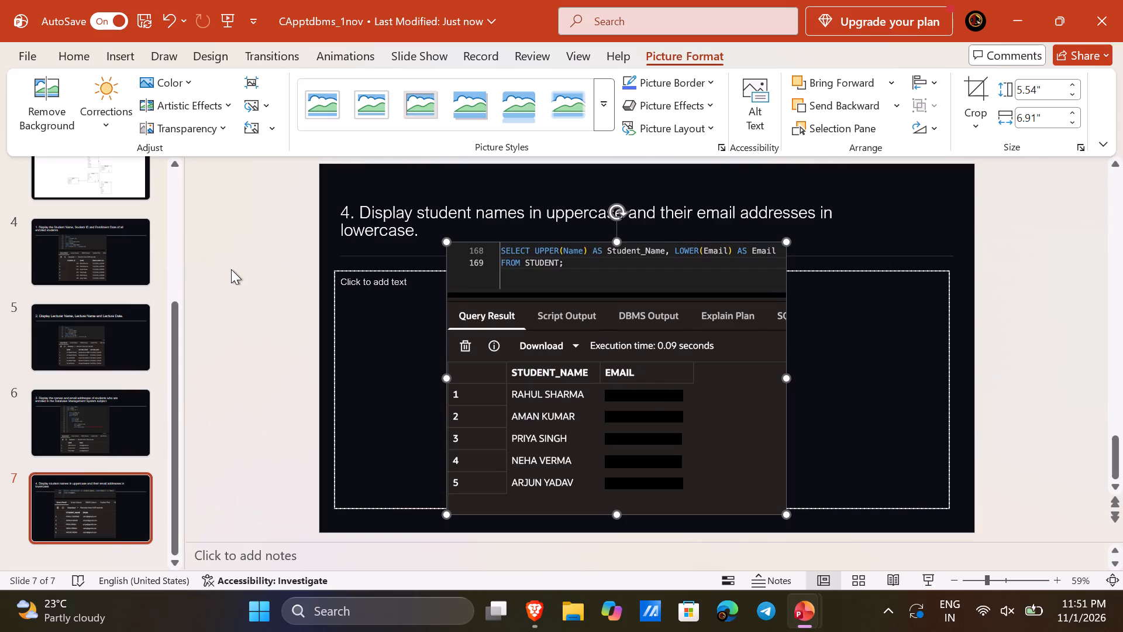
Add a new slide after the fourth question's slide and open its title for editing.
left_click(67, 48)
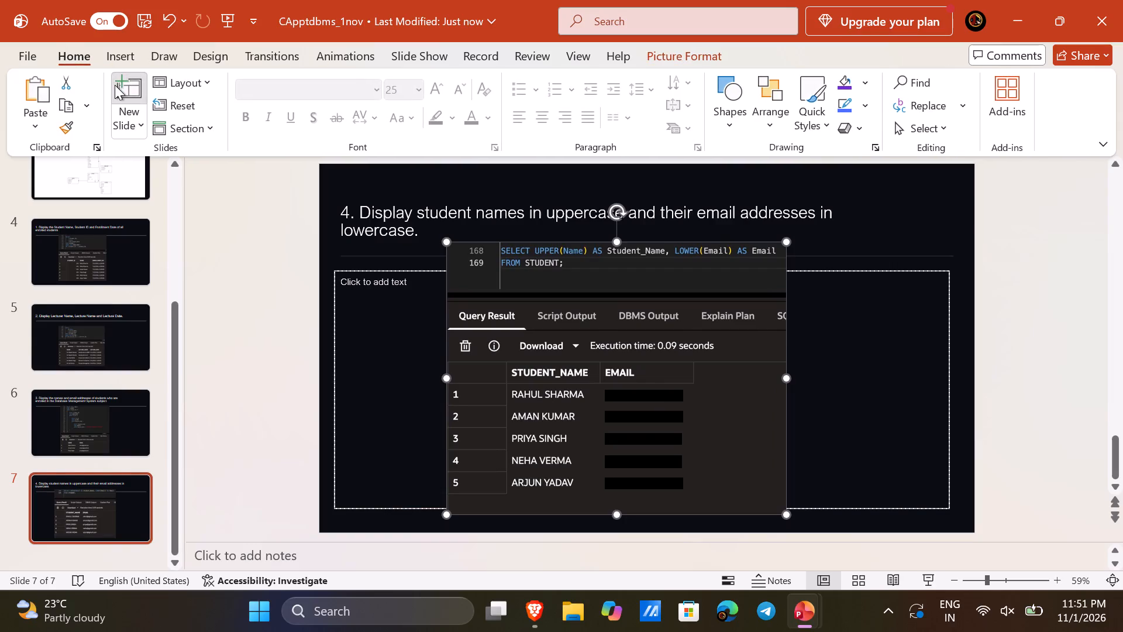
left_click(115, 85)
left_click(368, 228)
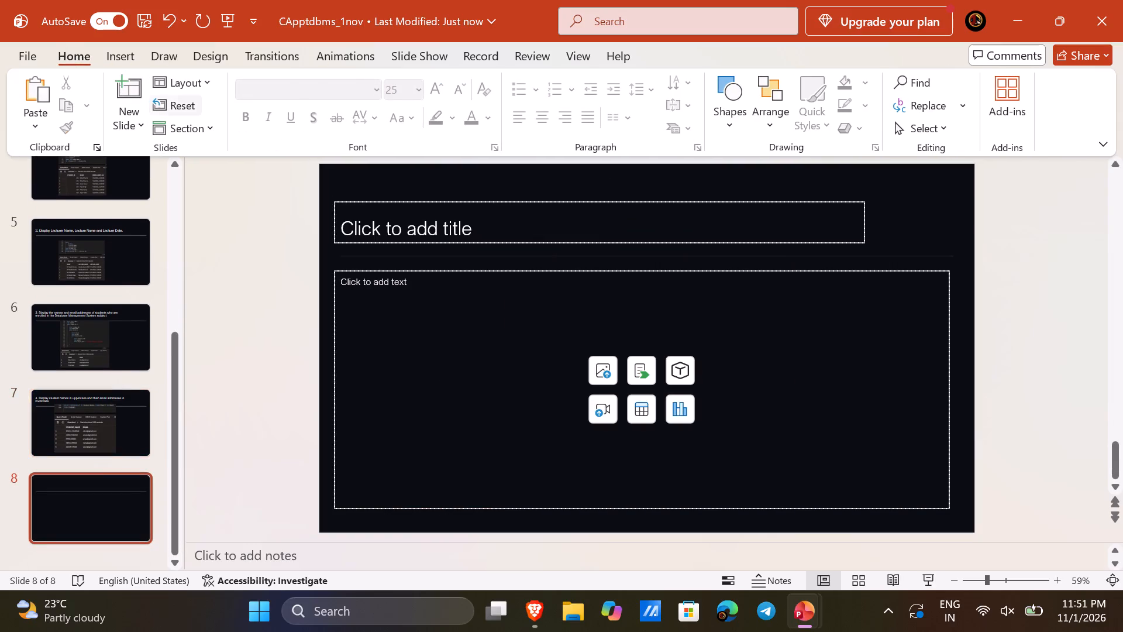
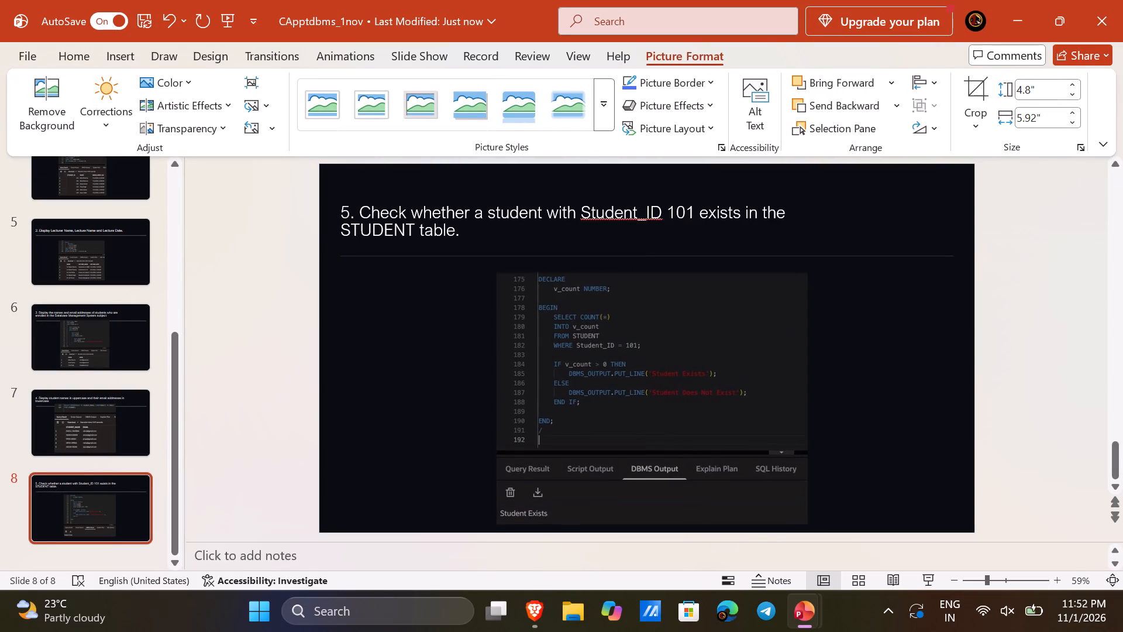
Enlarge the query screenshot on the fifth question's slide to about 5.8" high by 7.14" wide and center it below the title.
left_click_drag(808, 521, 809, 523)
left_click_drag(667, 428, 622, 391)
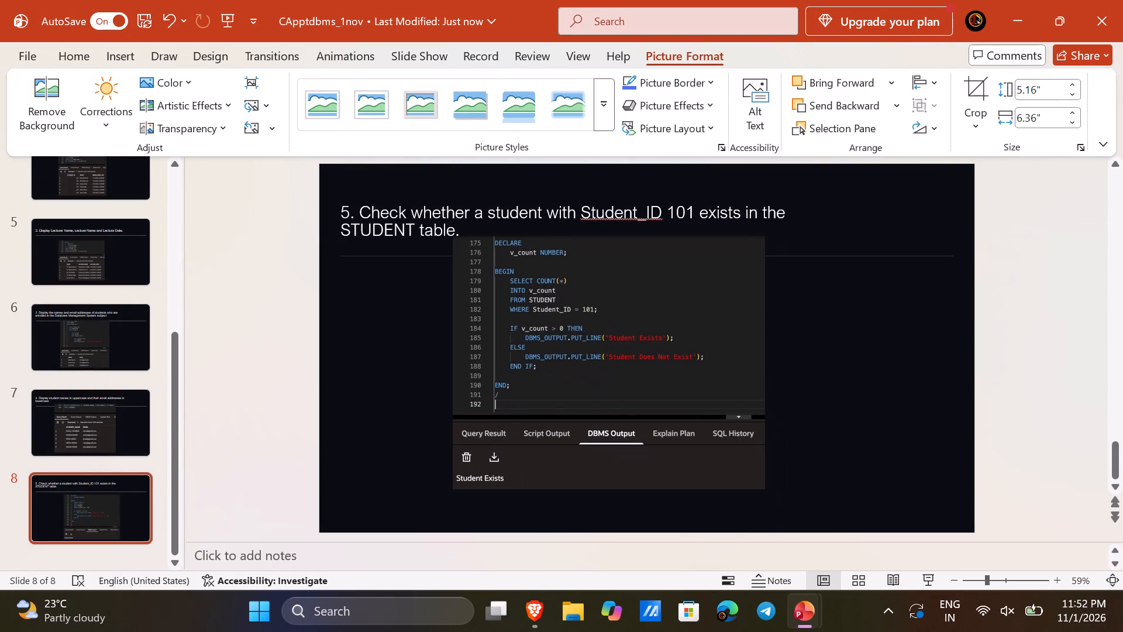
left_click_drag(622, 391, 623, 391)
left_click_drag(765, 489, 804, 508)
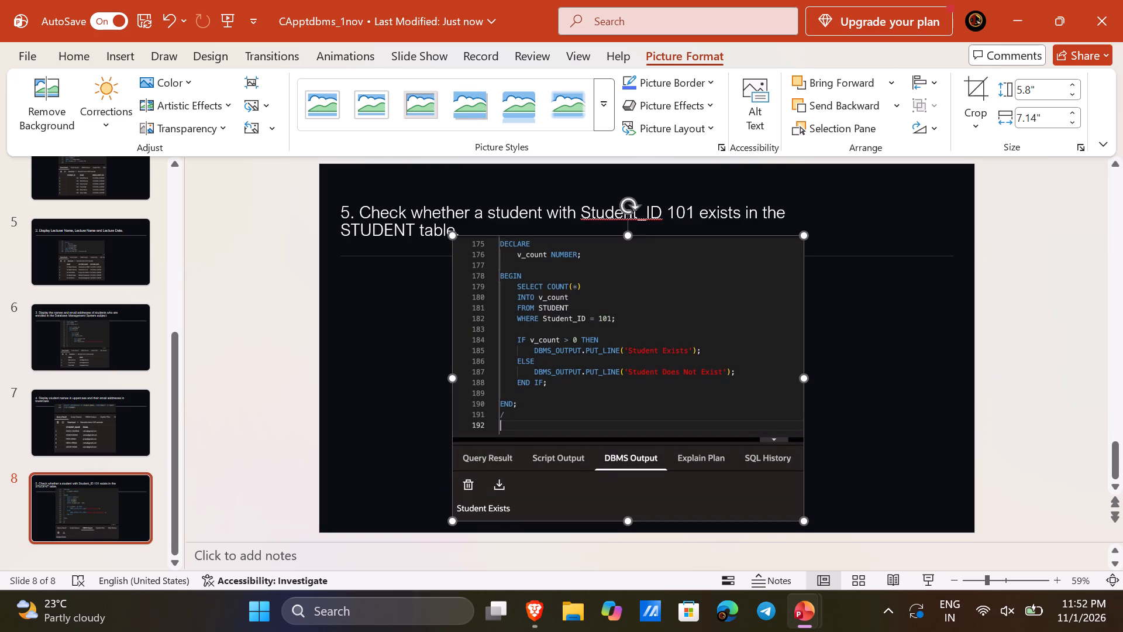
left_click_drag(614, 406, 631, 413)
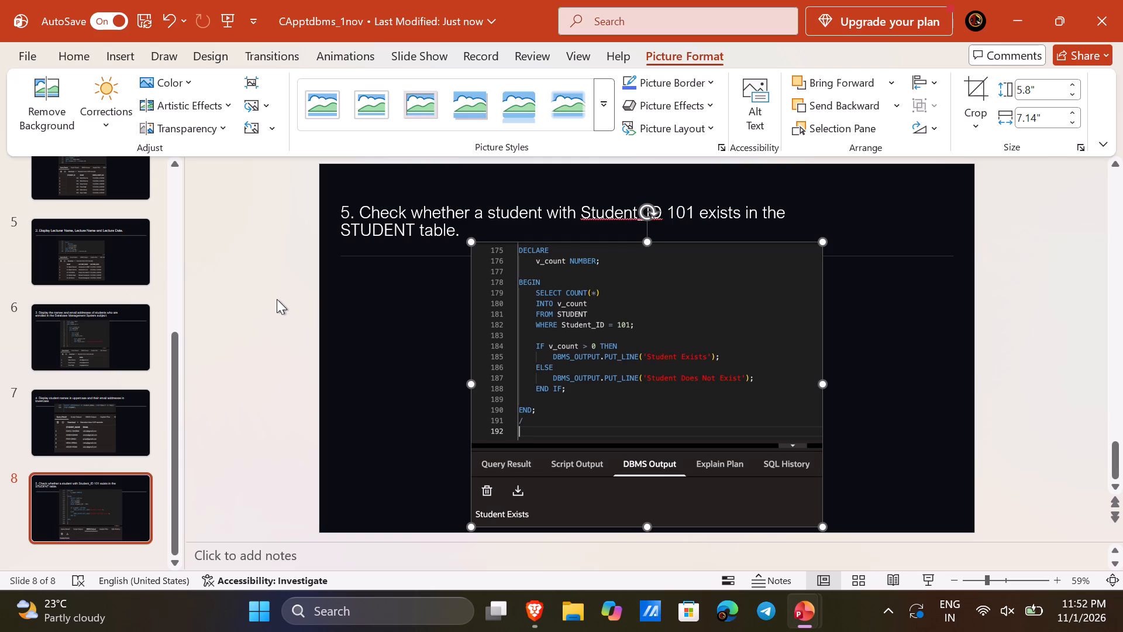
left_click(255, 298)
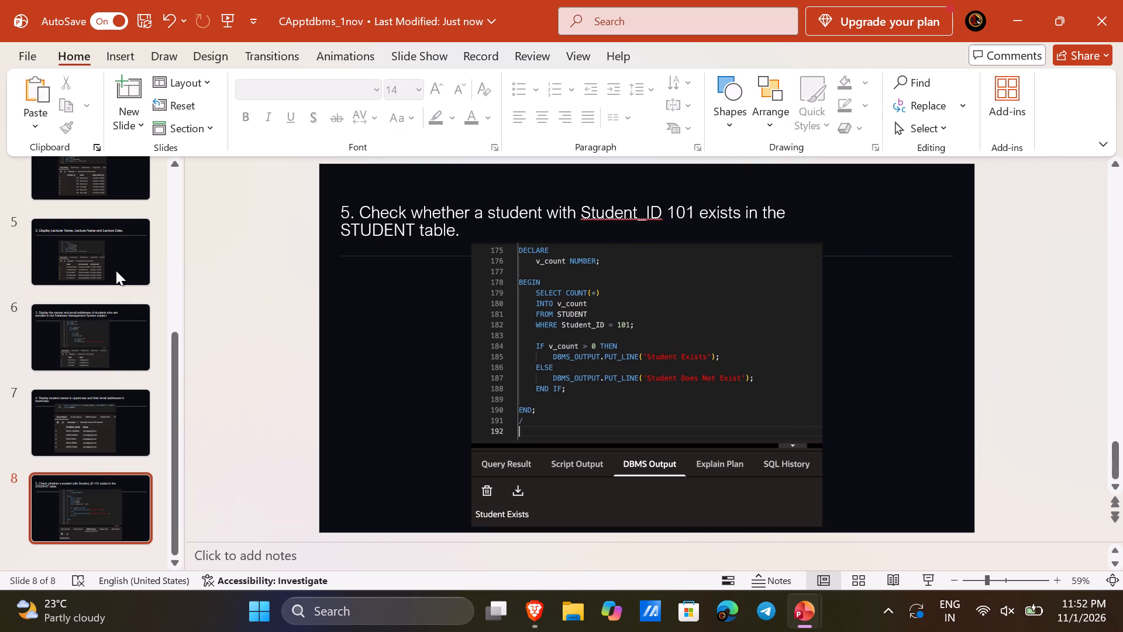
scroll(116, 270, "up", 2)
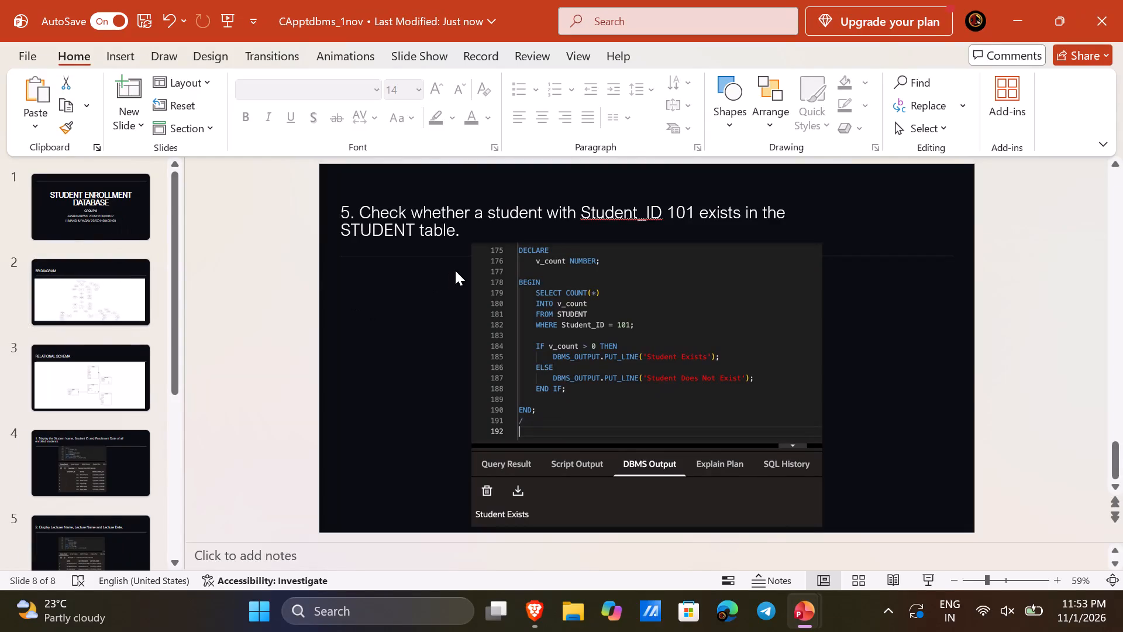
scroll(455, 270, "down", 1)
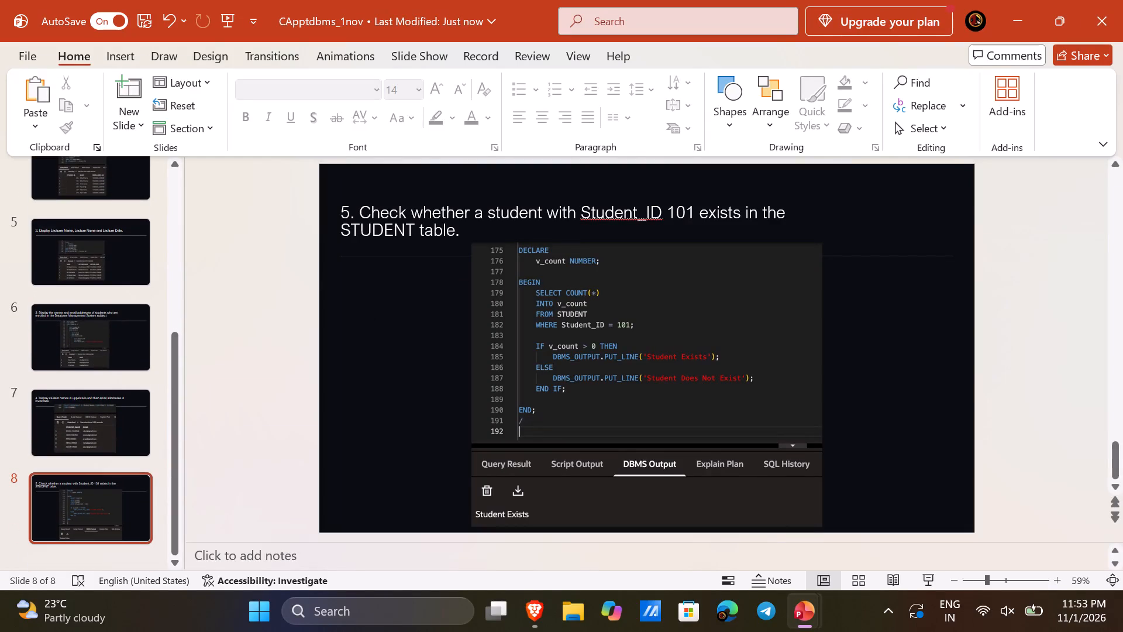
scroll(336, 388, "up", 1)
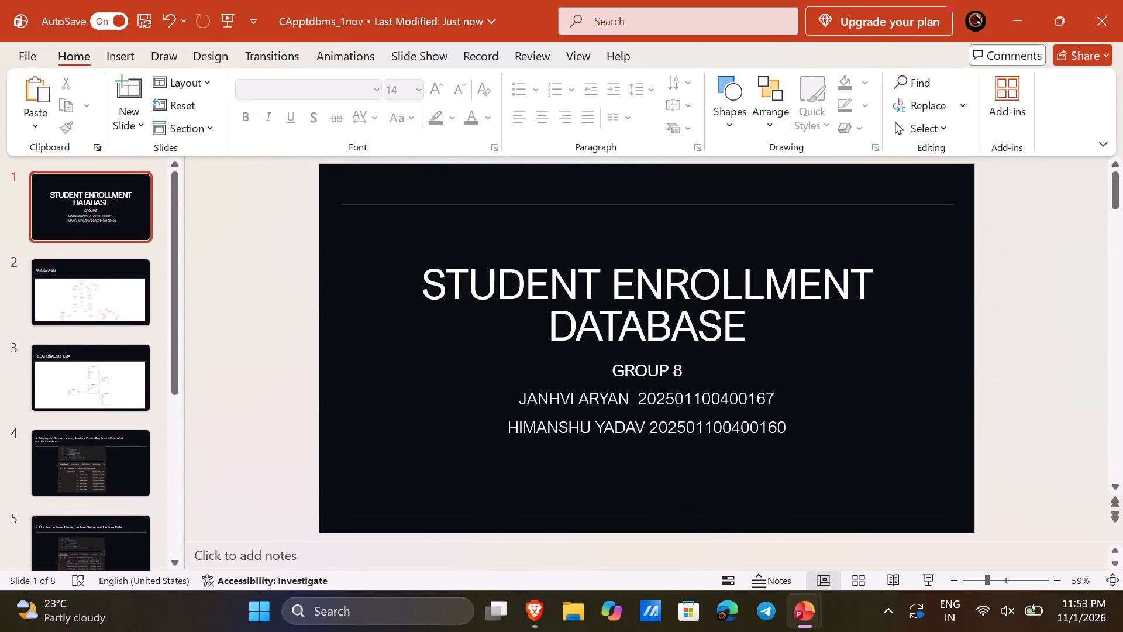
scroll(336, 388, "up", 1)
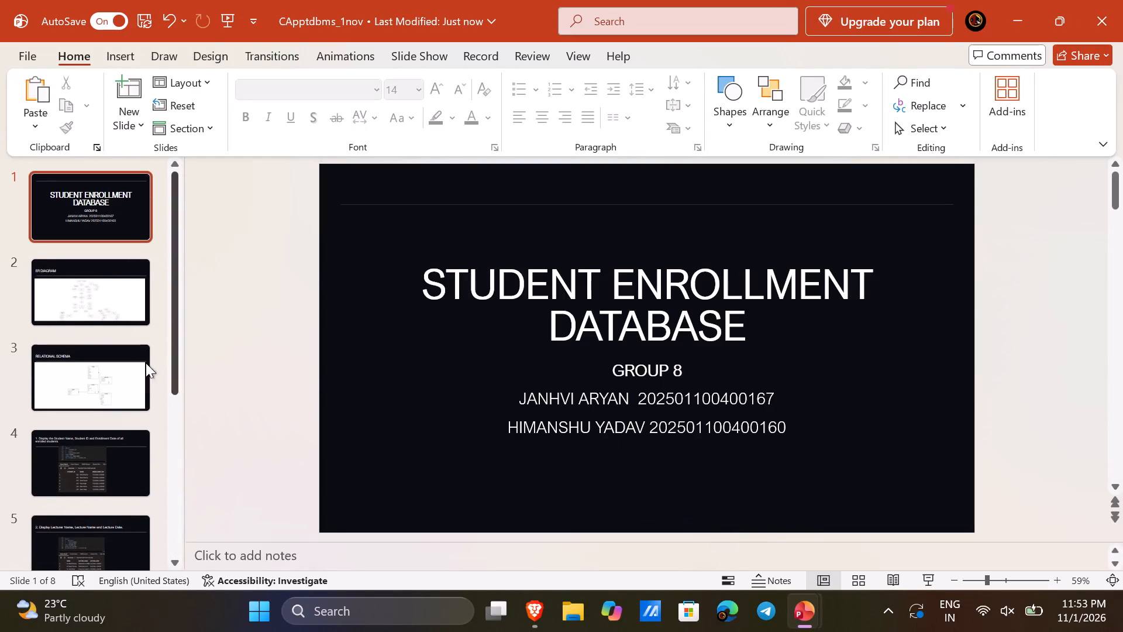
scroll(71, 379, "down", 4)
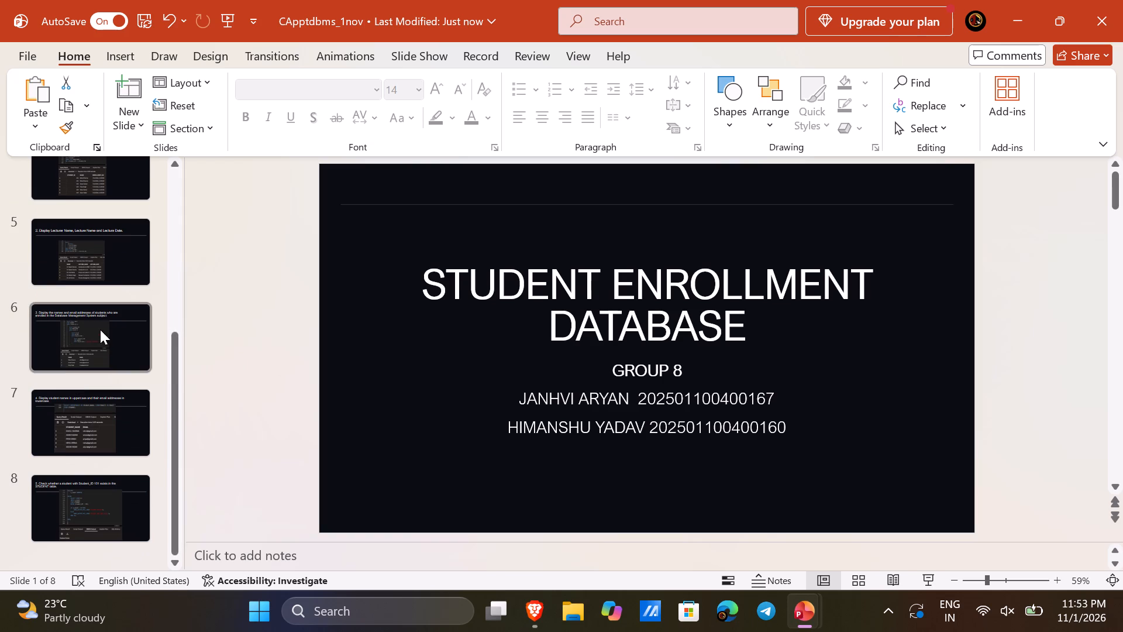
Go back to the ER diagram slide near the start of the presentation to review it.
scroll(100, 329, "up", 4)
left_click(98, 281)
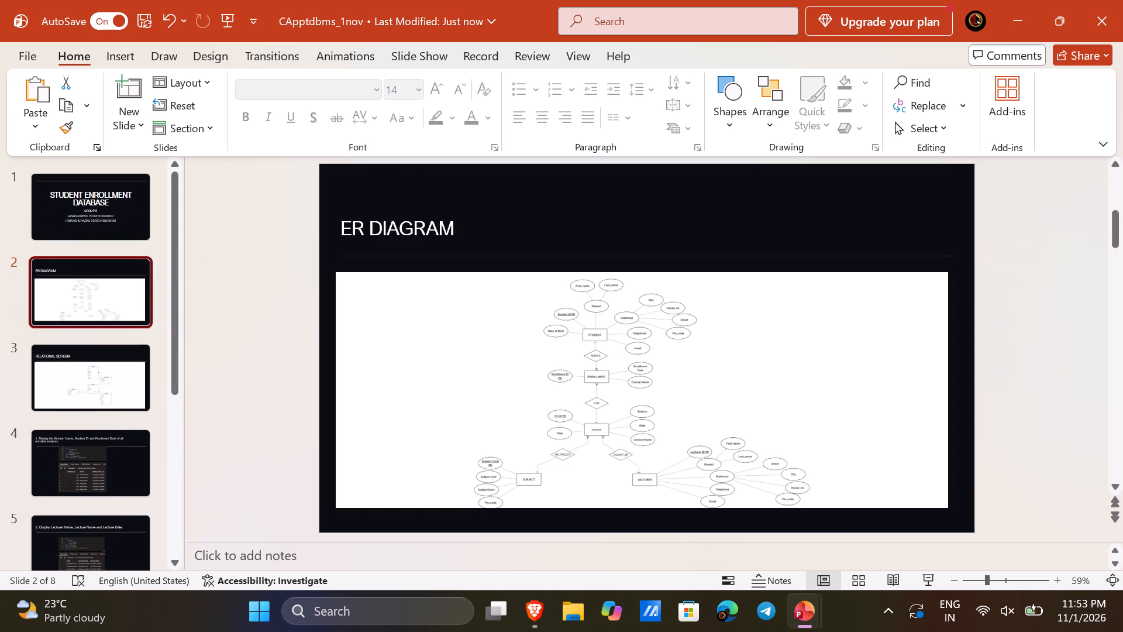